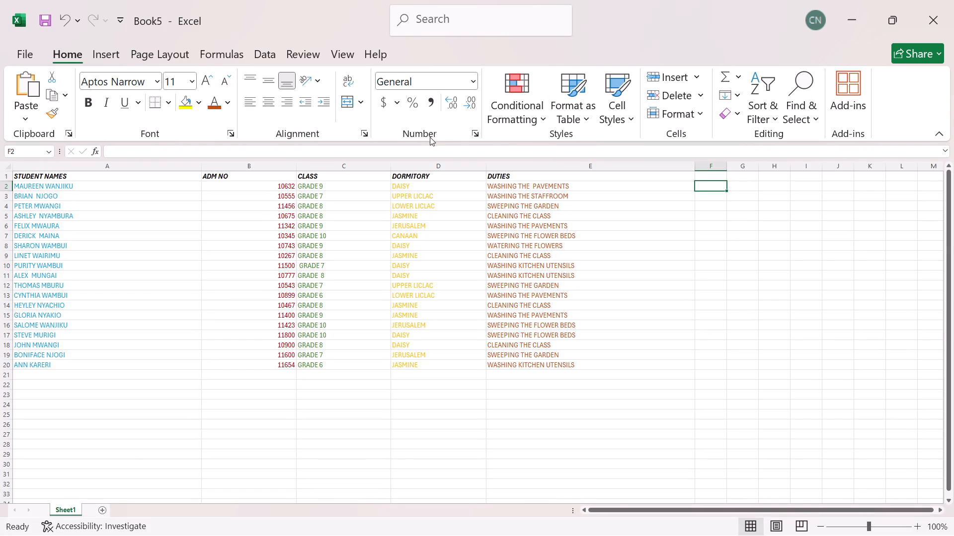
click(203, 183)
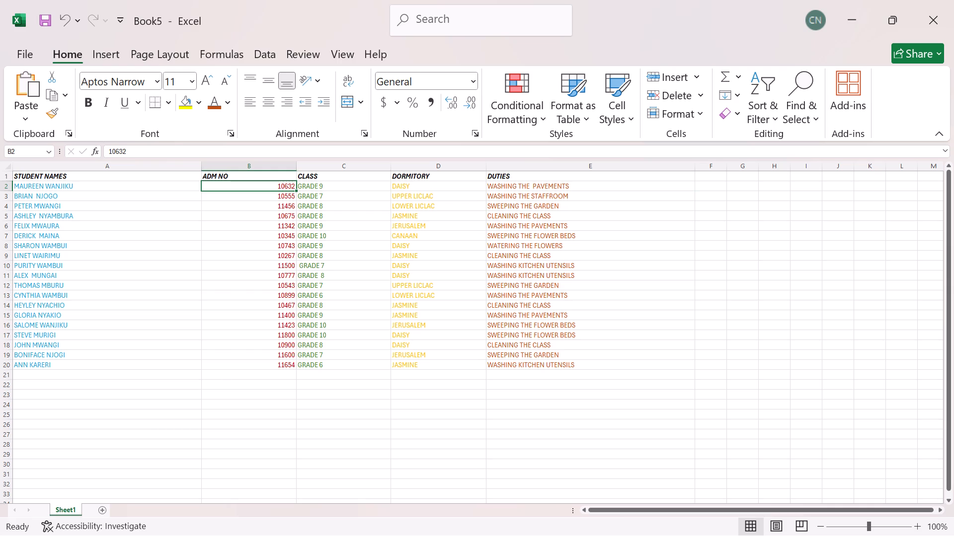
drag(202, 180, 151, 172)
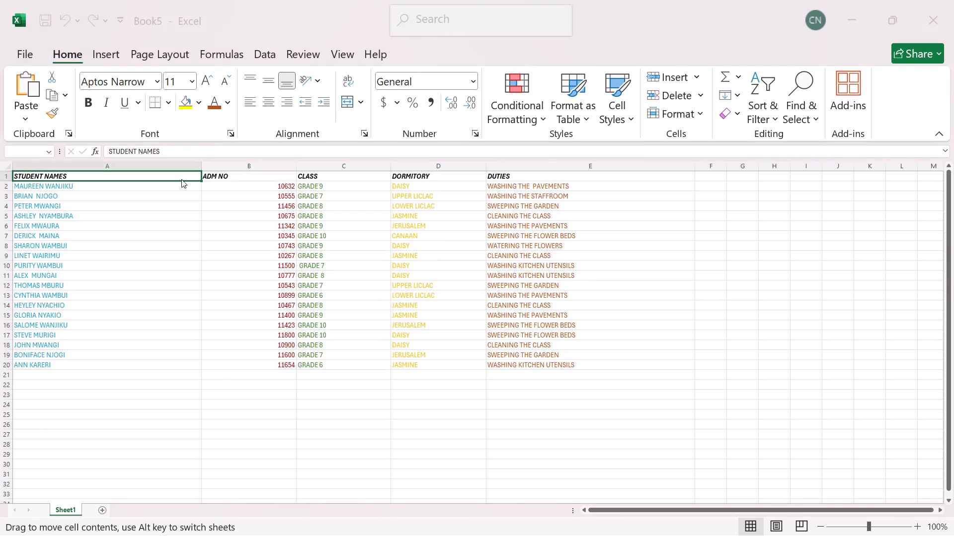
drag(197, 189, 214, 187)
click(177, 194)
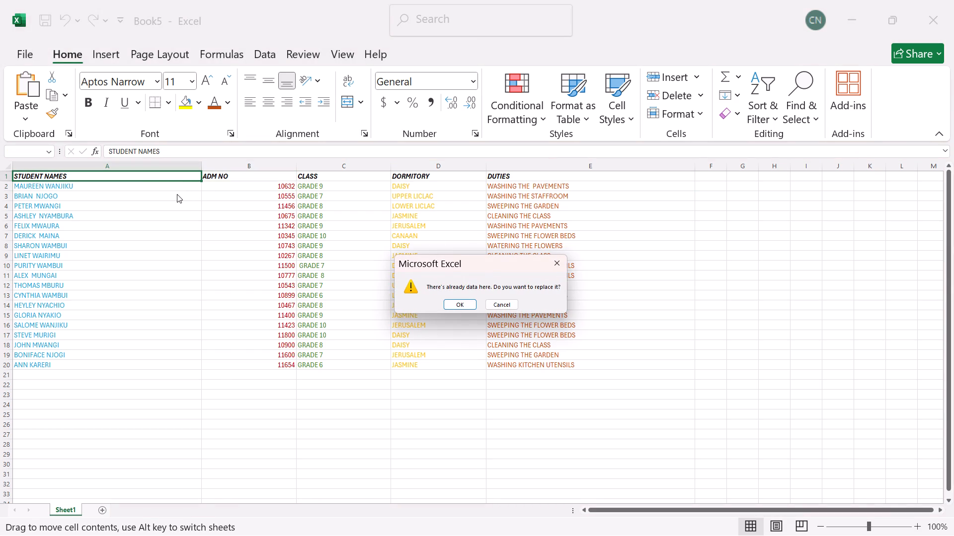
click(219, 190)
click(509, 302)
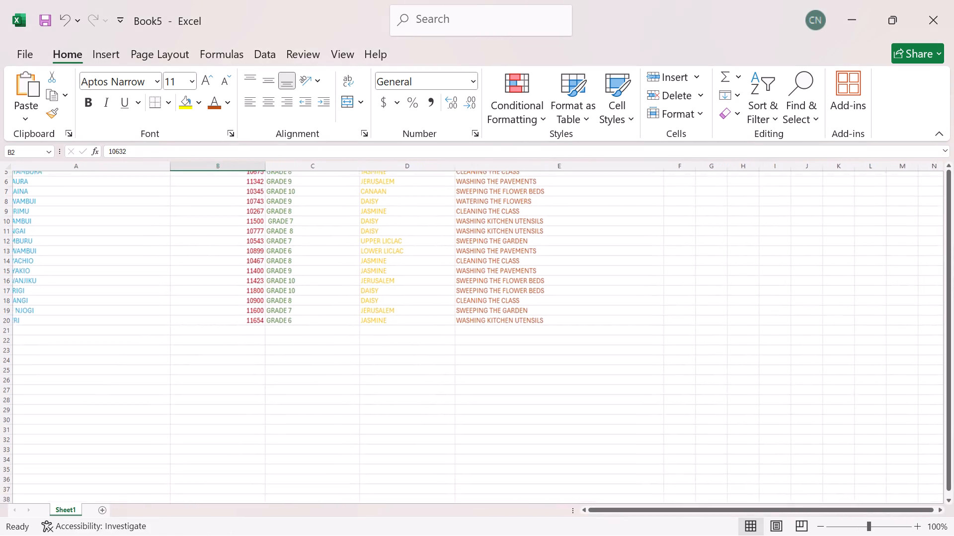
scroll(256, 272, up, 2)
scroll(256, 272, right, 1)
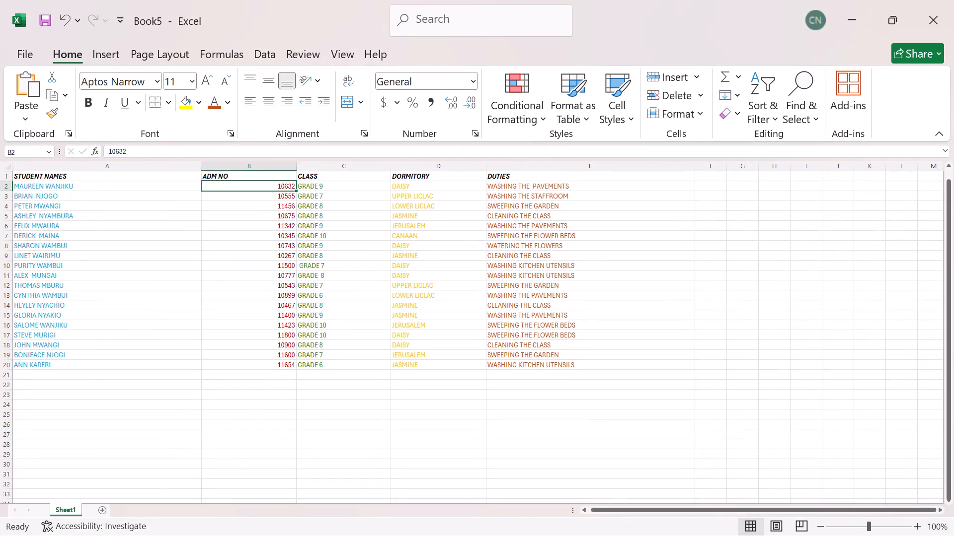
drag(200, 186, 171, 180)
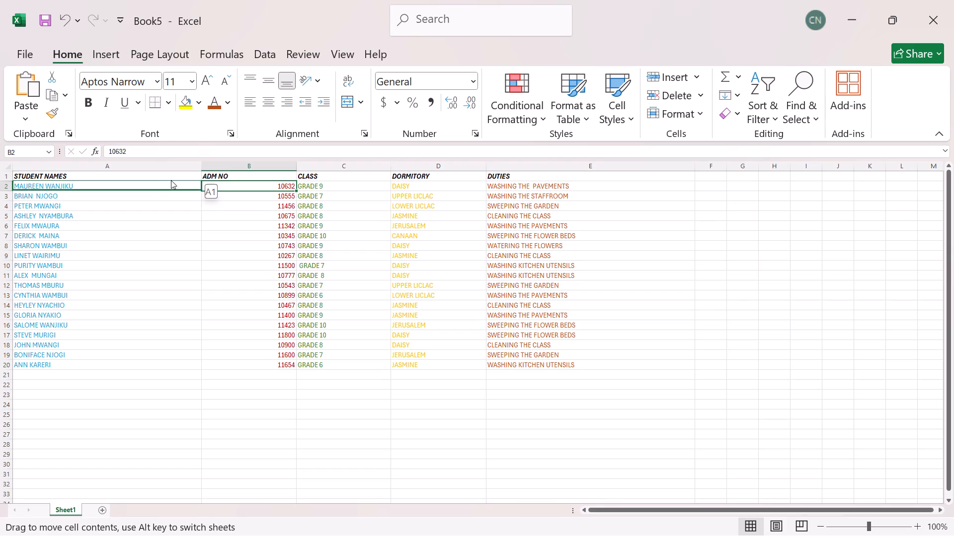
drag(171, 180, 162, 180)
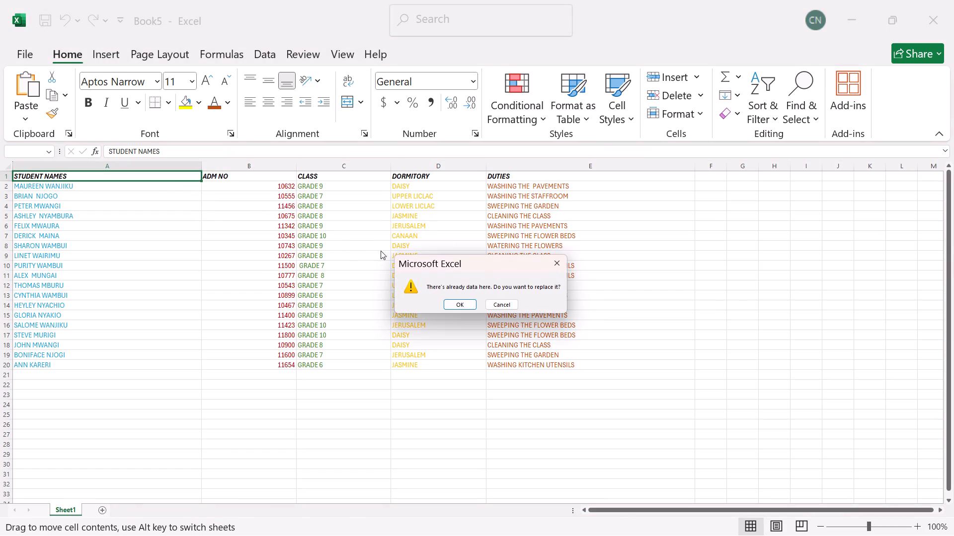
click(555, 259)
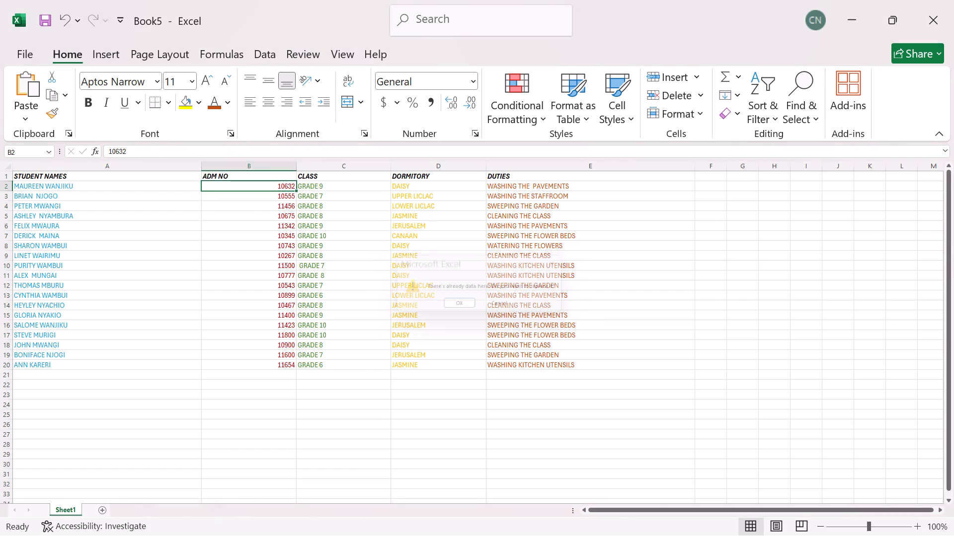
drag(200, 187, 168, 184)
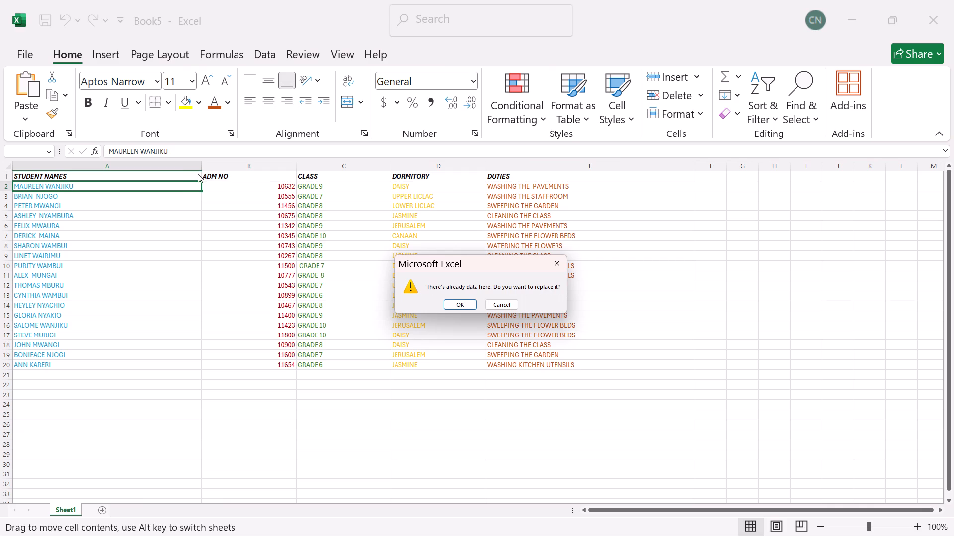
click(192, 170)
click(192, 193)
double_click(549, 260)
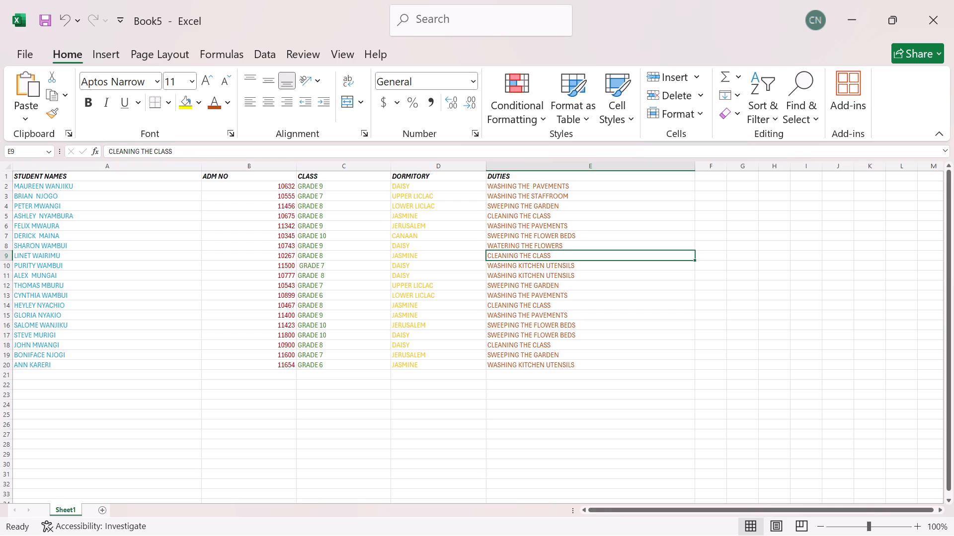
Narrow the STUDENT NAMES column to a width of about 18 so it just fits the names.
drag(202, 170, 138, 162)
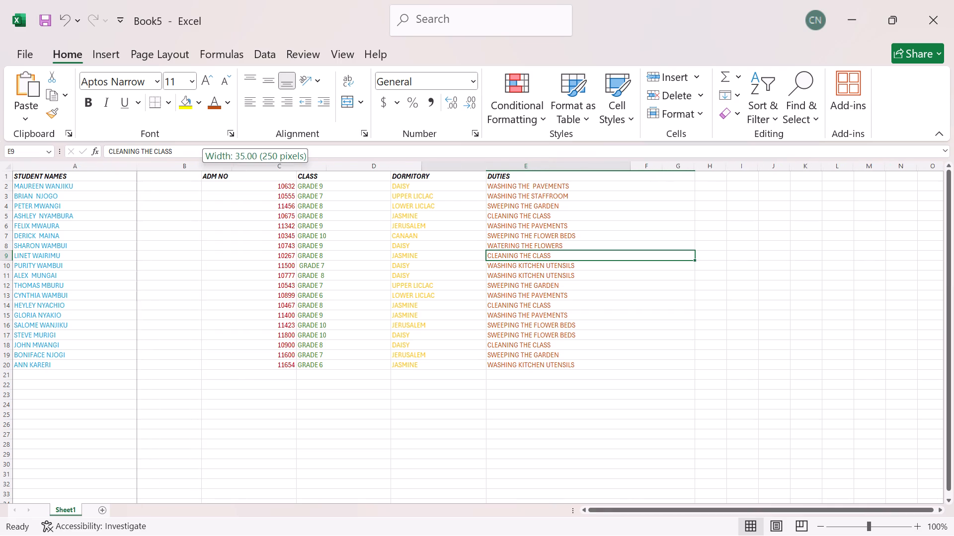
drag(138, 162, 77, 157)
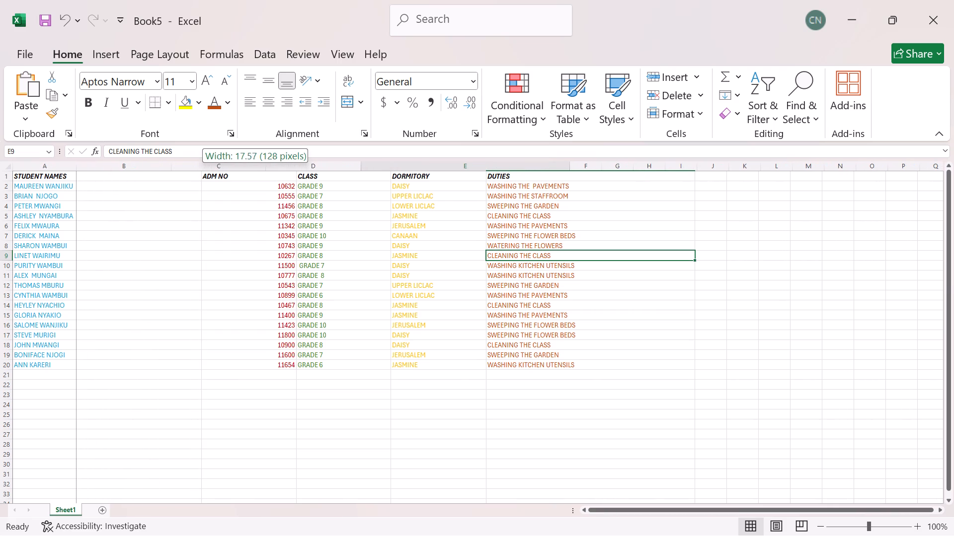
drag(77, 157, 79, 156)
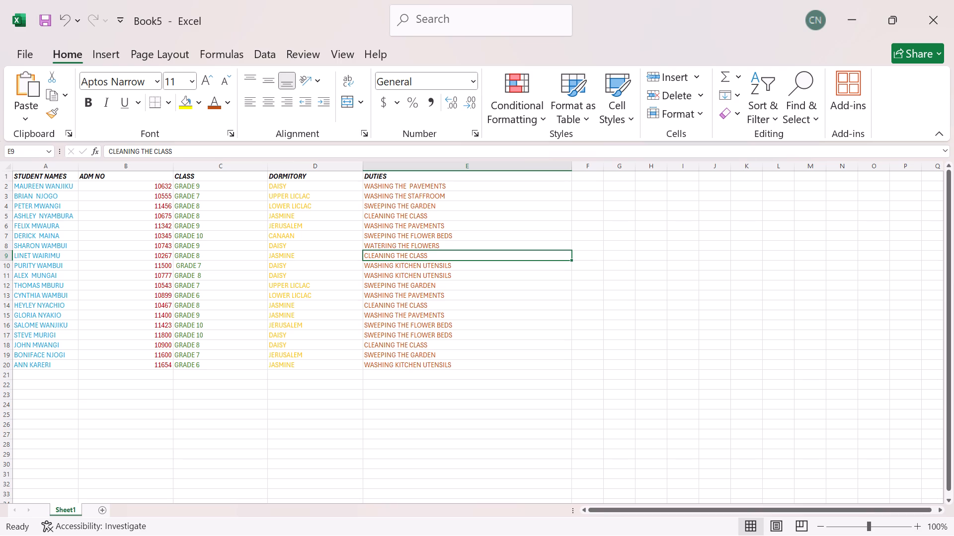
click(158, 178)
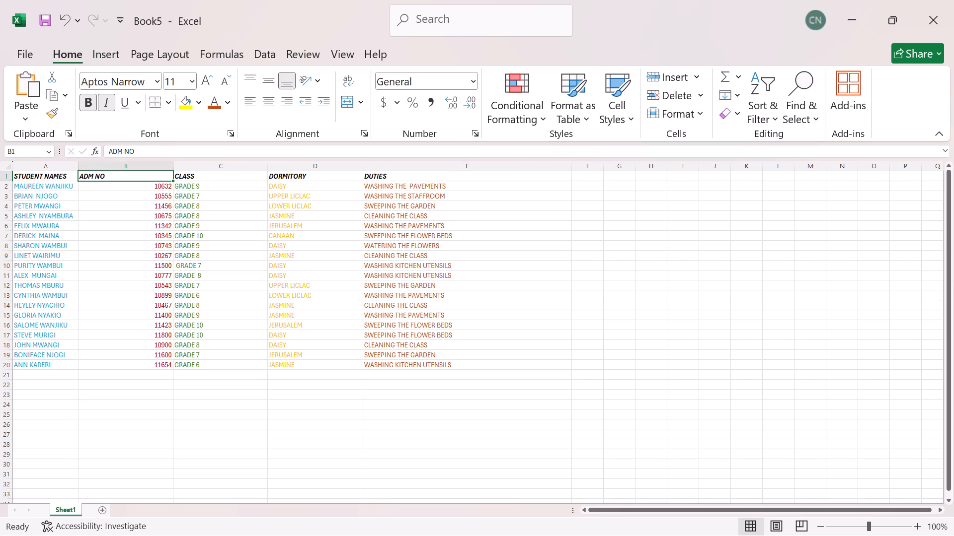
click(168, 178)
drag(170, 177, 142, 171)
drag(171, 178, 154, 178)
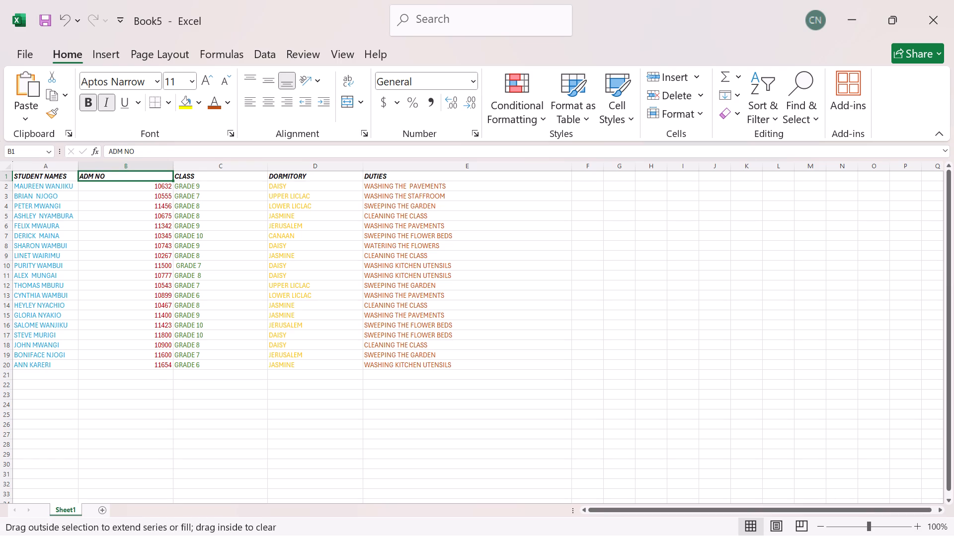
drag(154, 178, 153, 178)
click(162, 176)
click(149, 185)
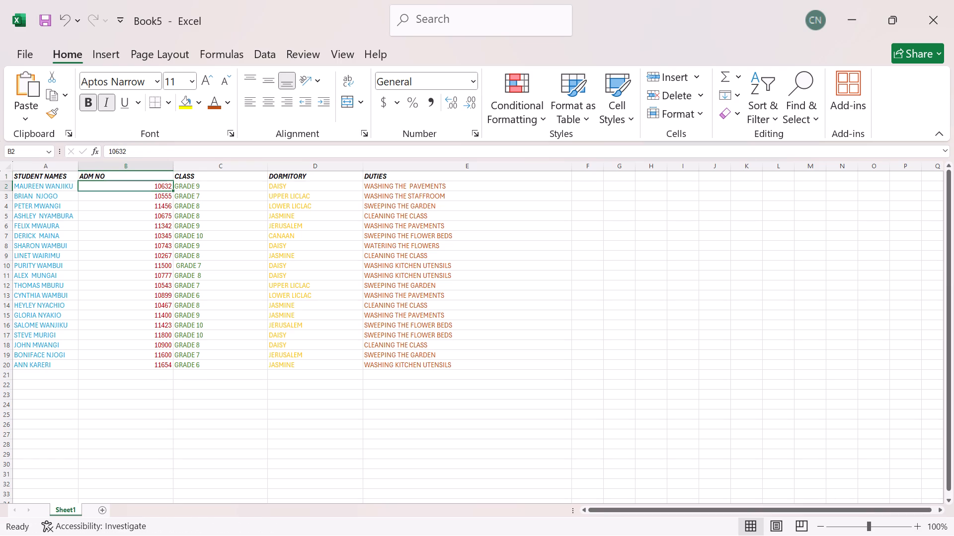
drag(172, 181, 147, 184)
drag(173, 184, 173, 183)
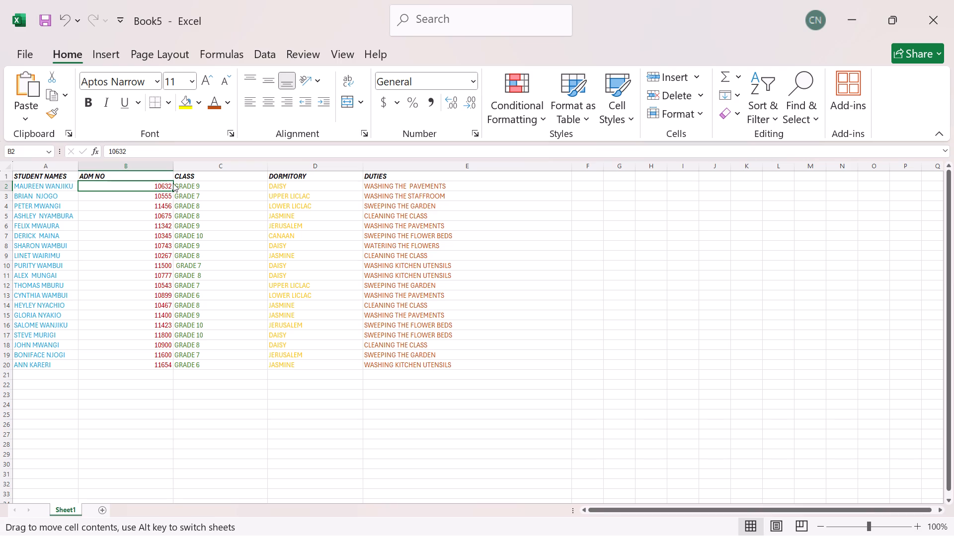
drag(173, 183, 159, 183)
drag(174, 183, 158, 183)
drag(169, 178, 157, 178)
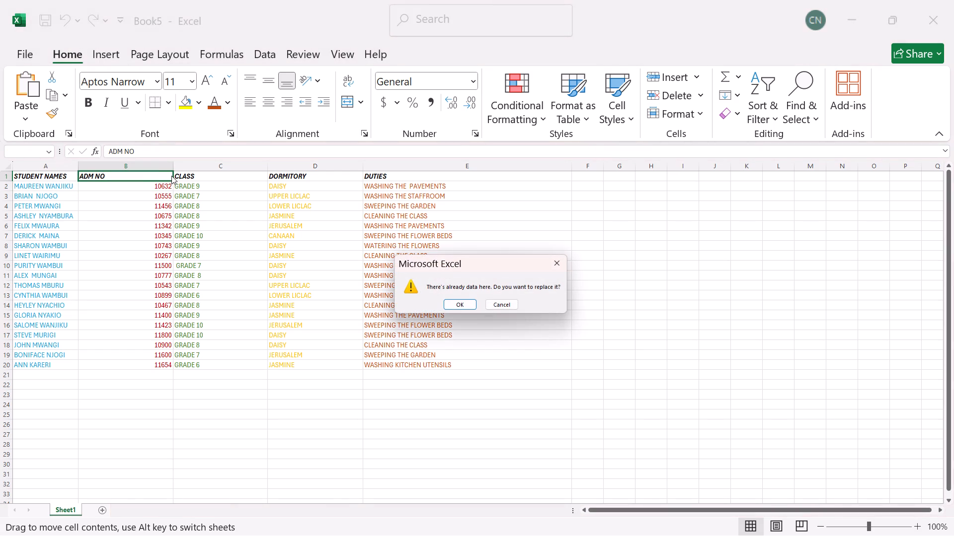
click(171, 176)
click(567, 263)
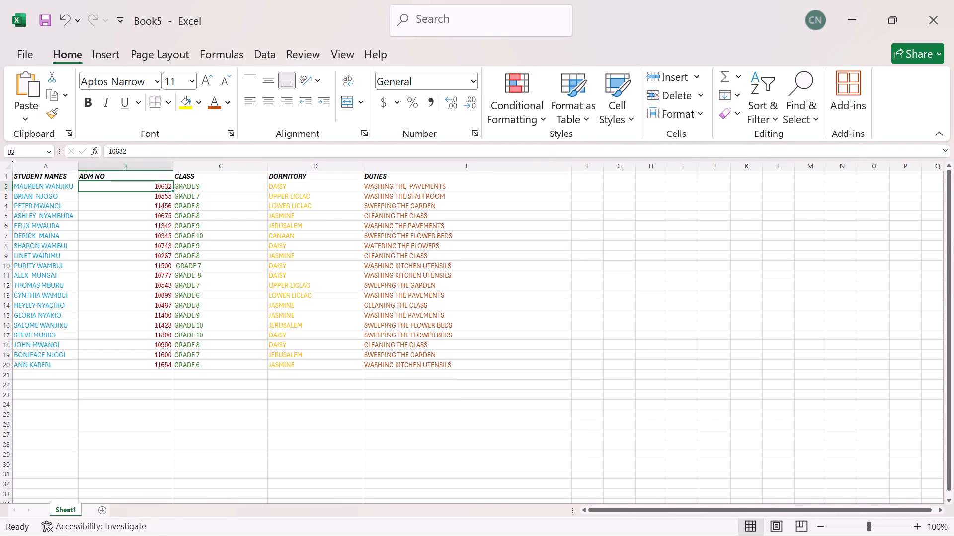
Narrow the DUTIES column to a width of about 28 and the DORMITORY column to 13.57, just fitting their text.
drag(572, 170, 466, 169)
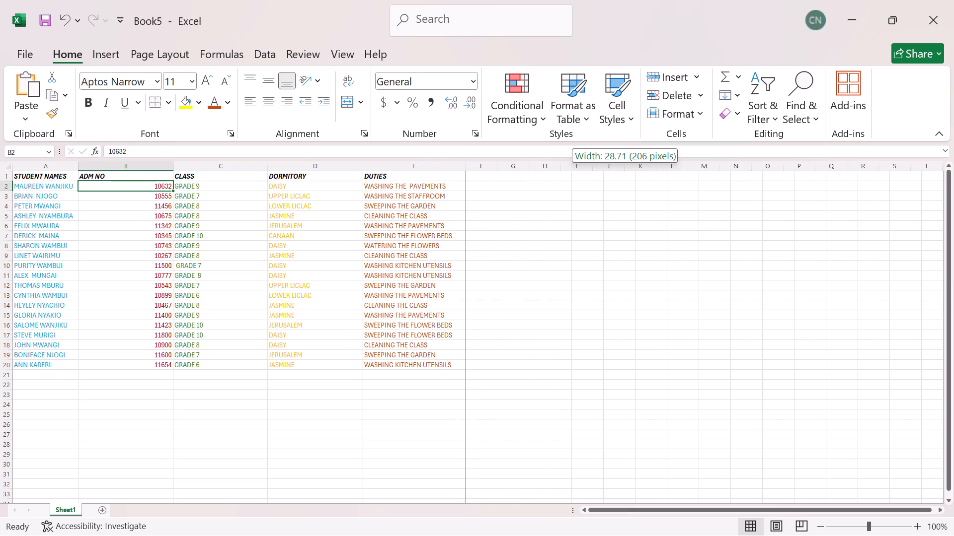
drag(466, 169, 462, 169)
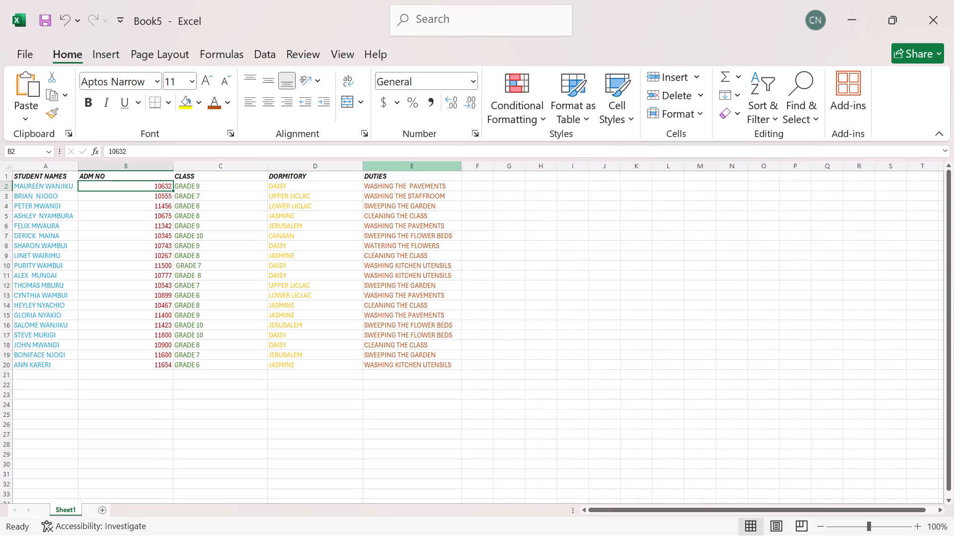
drag(361, 163, 331, 169)
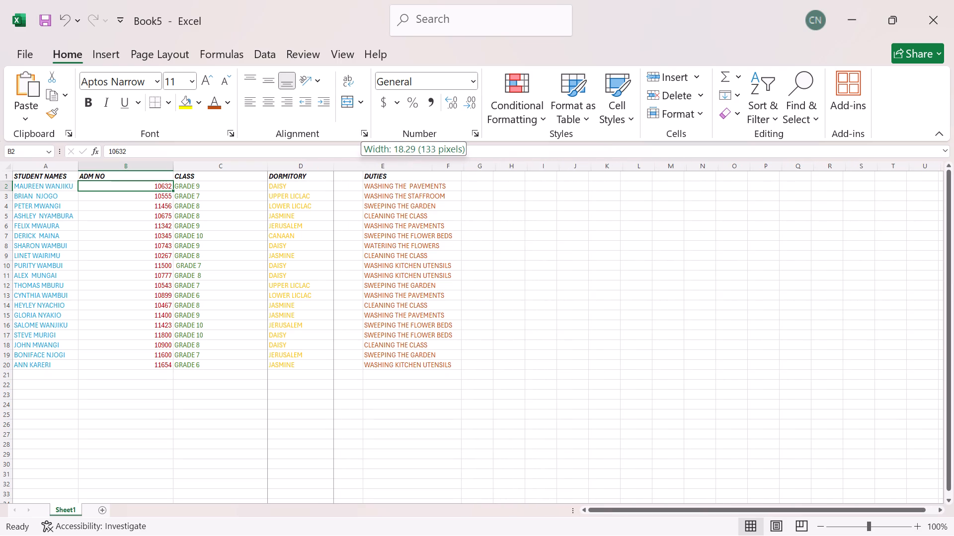
drag(331, 169, 315, 166)
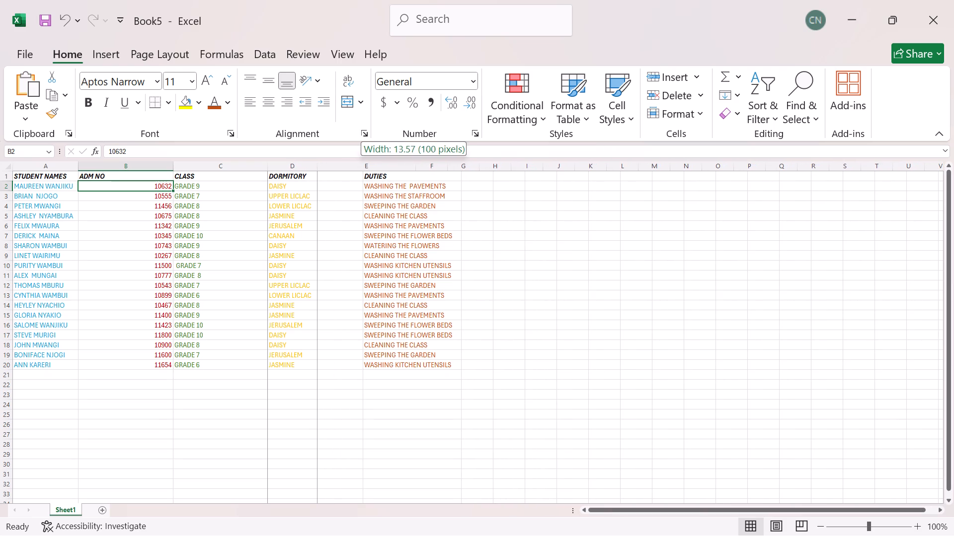
drag(315, 166, 315, 165)
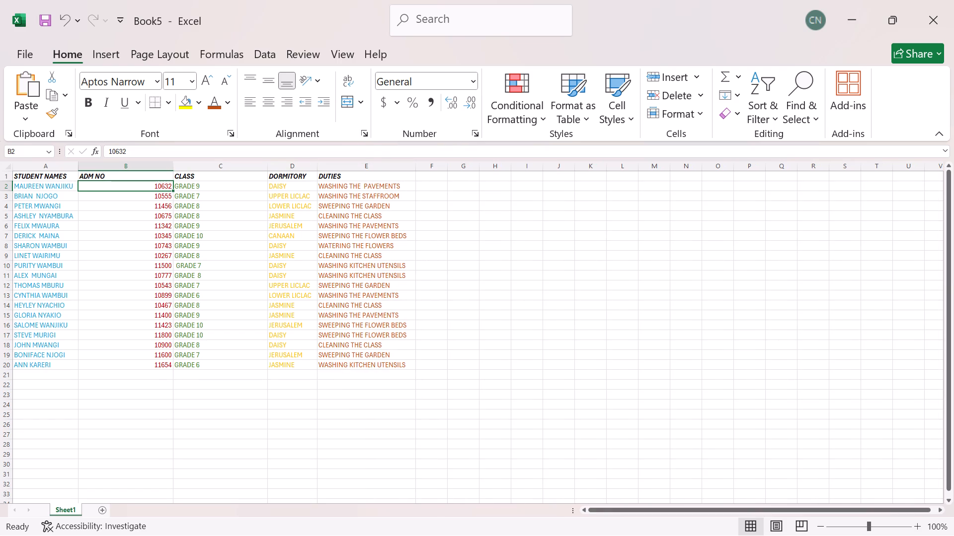
Narrow the CLASS column and the ADM NO column so each is just wide enough for its entries.
drag(267, 167, 212, 152)
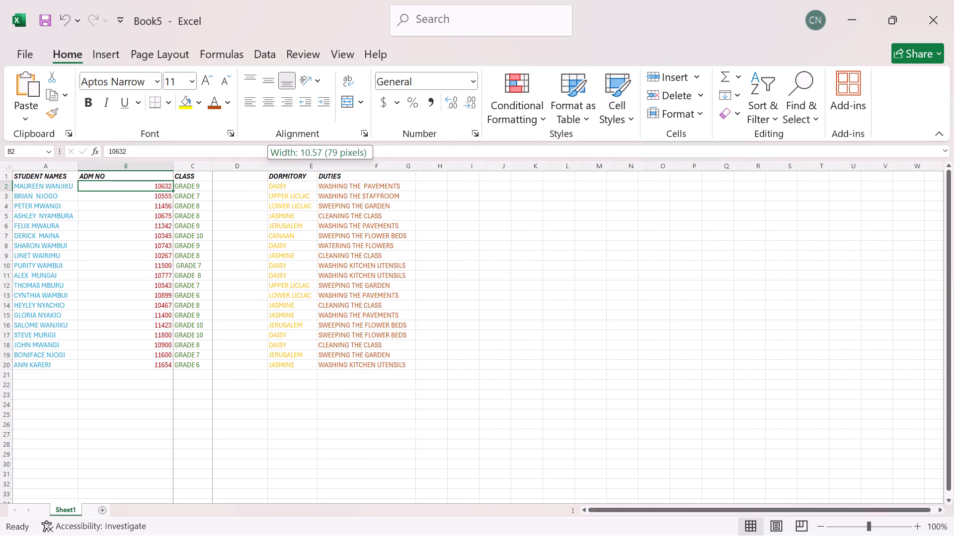
drag(212, 152, 208, 150)
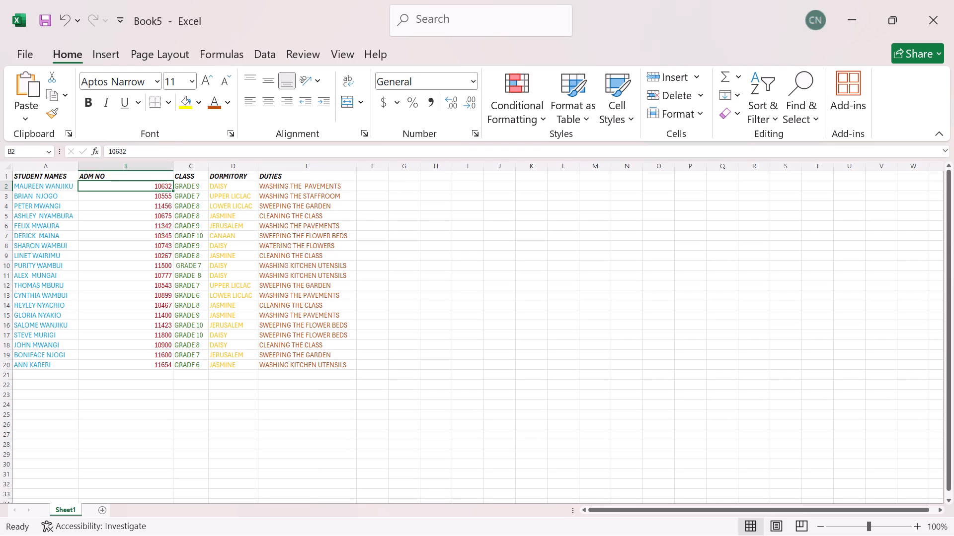
drag(171, 163, 127, 162)
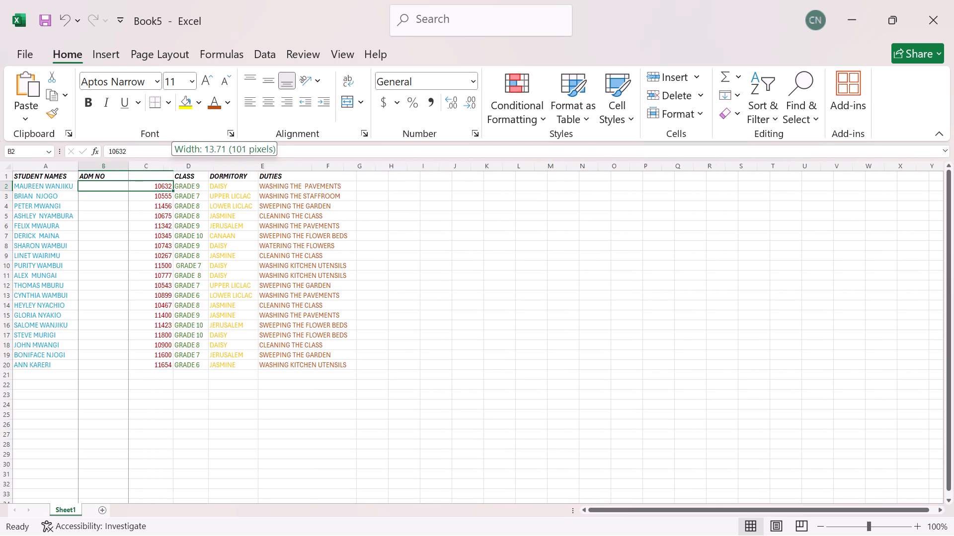
drag(127, 162, 110, 155)
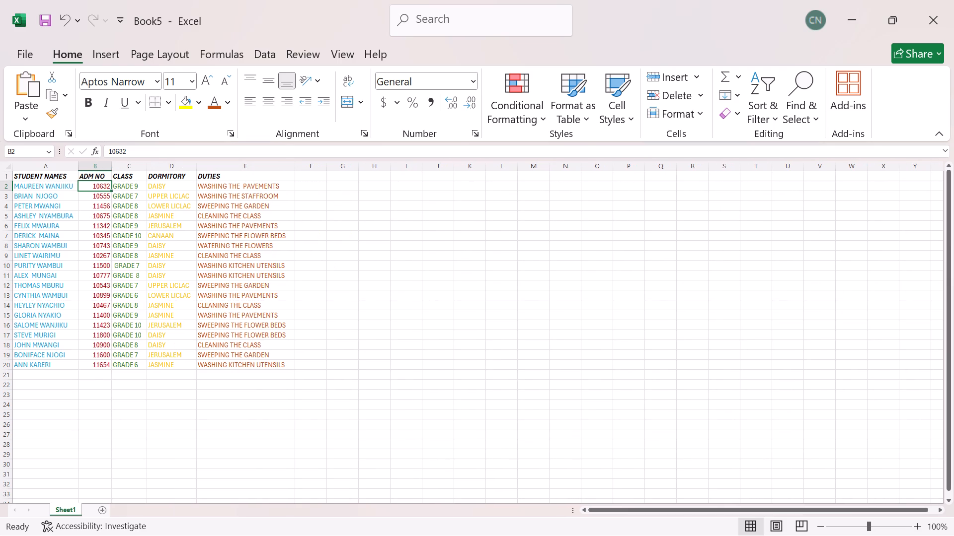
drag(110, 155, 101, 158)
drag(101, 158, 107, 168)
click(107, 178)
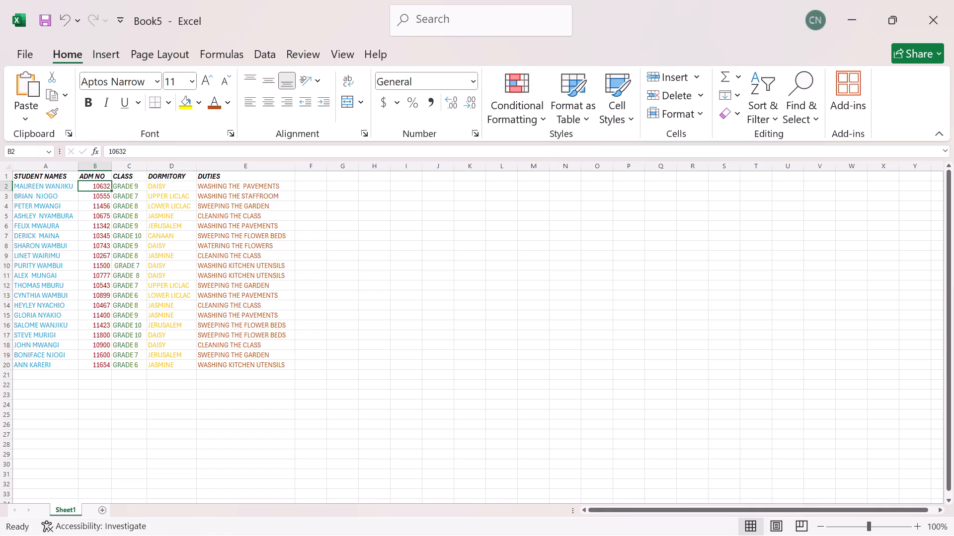
Save the workbook in the Documents folder under the name STUDENTS DUTIES.
click(27, 45)
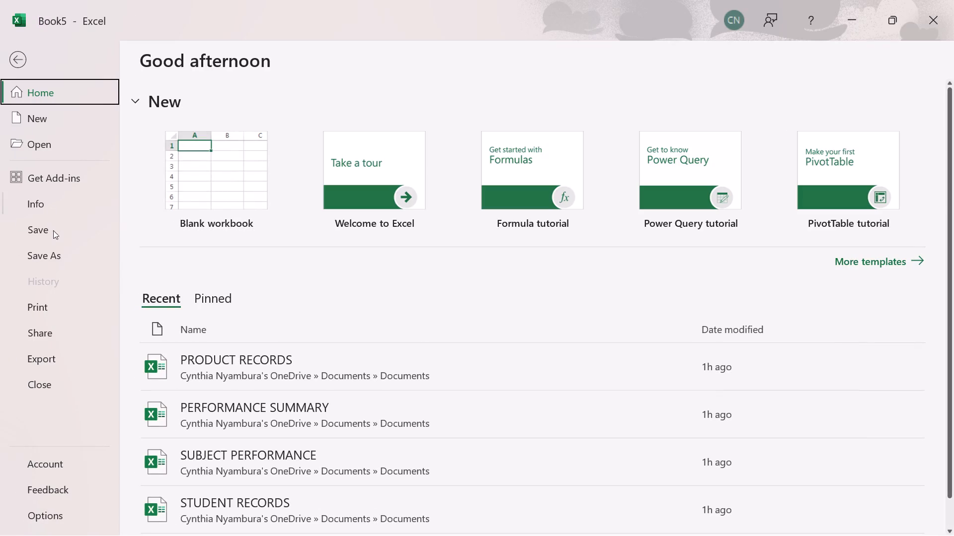
click(53, 253)
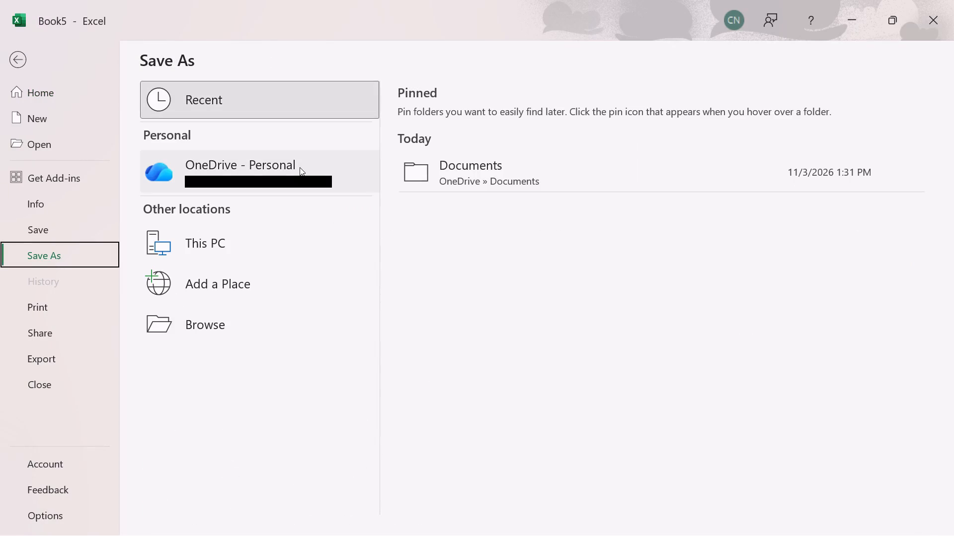
click(306, 222)
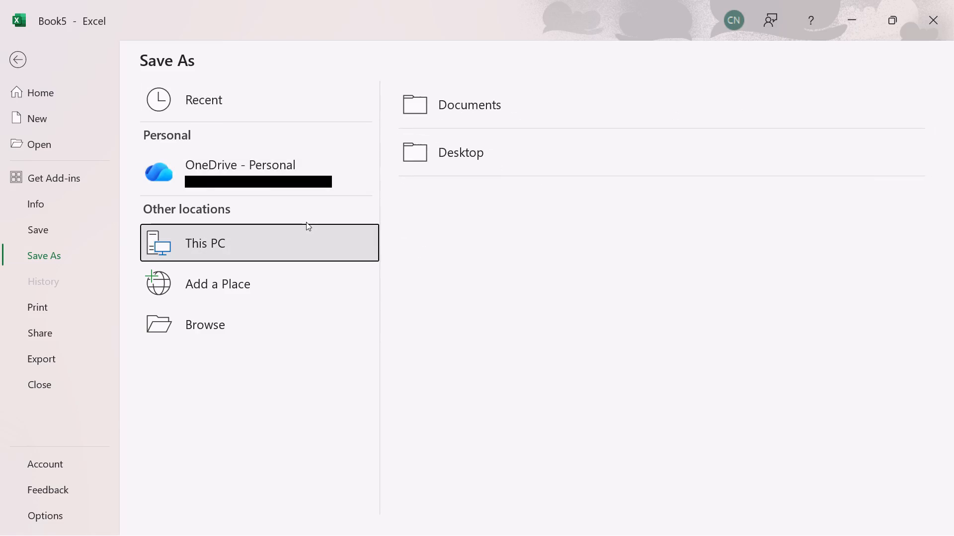
click(435, 93)
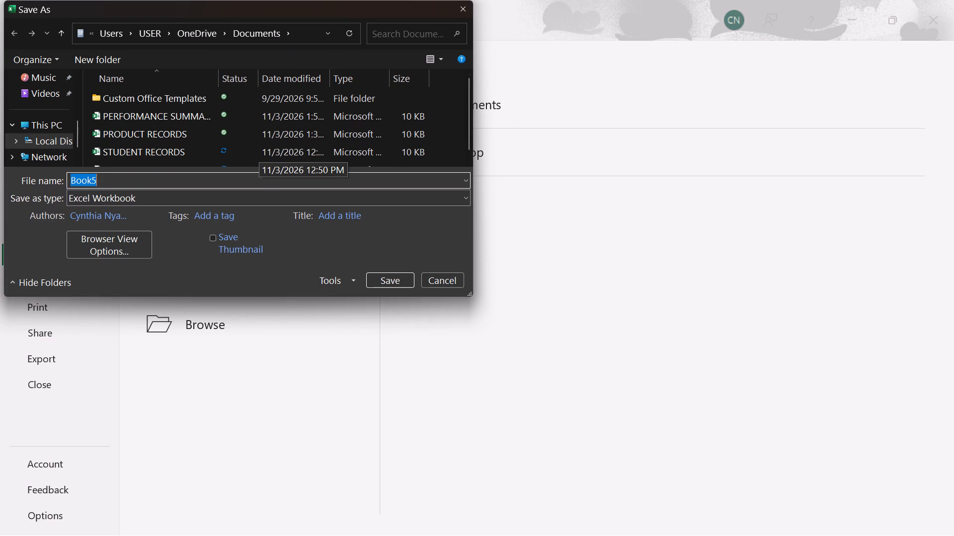
key(BackSpace)
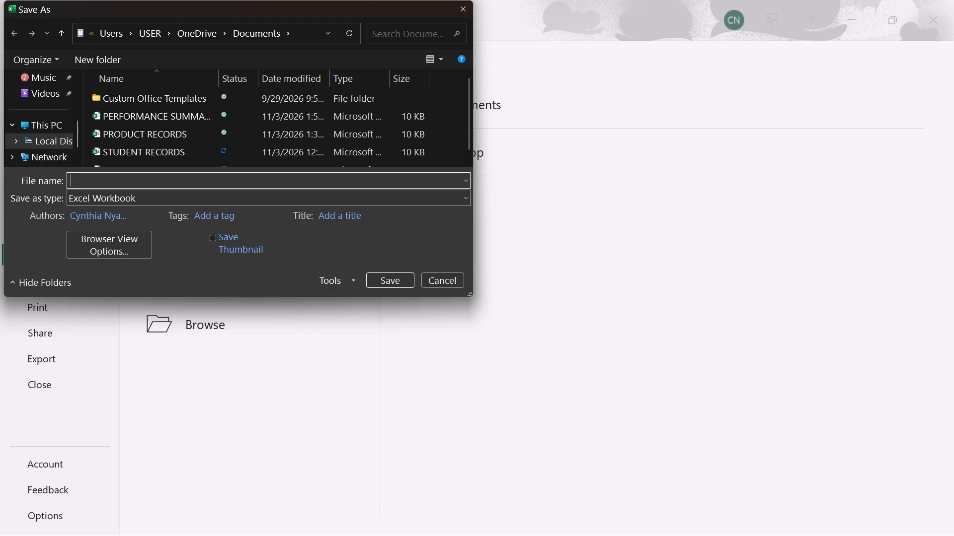
text(STUDENTS)
key(space)
text(DUTIES)
key(Return)
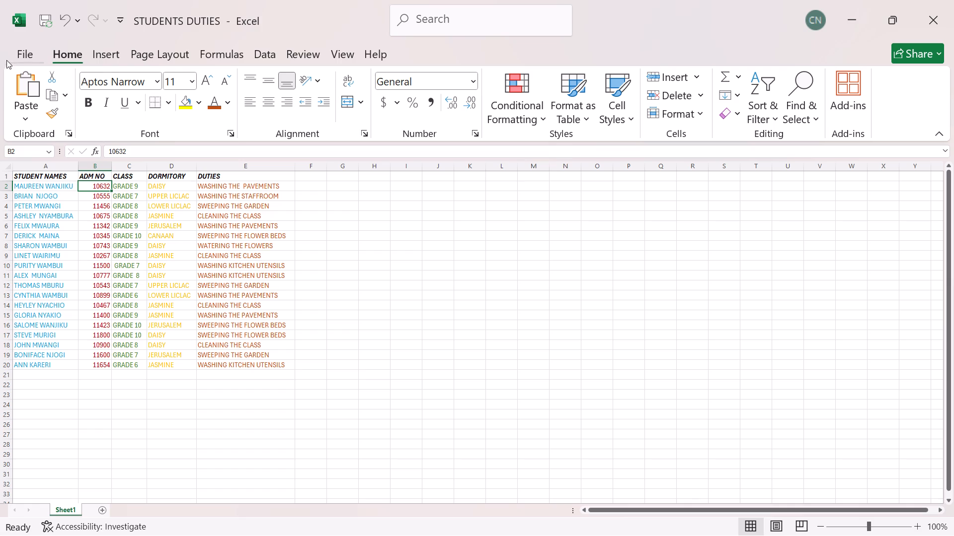
Create a new blank workbook.
click(33, 50)
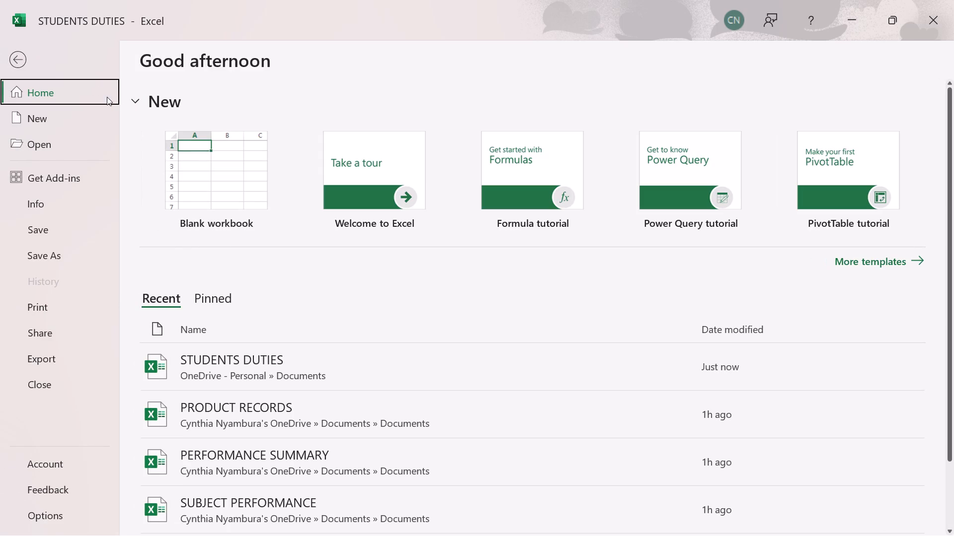
click(249, 144)
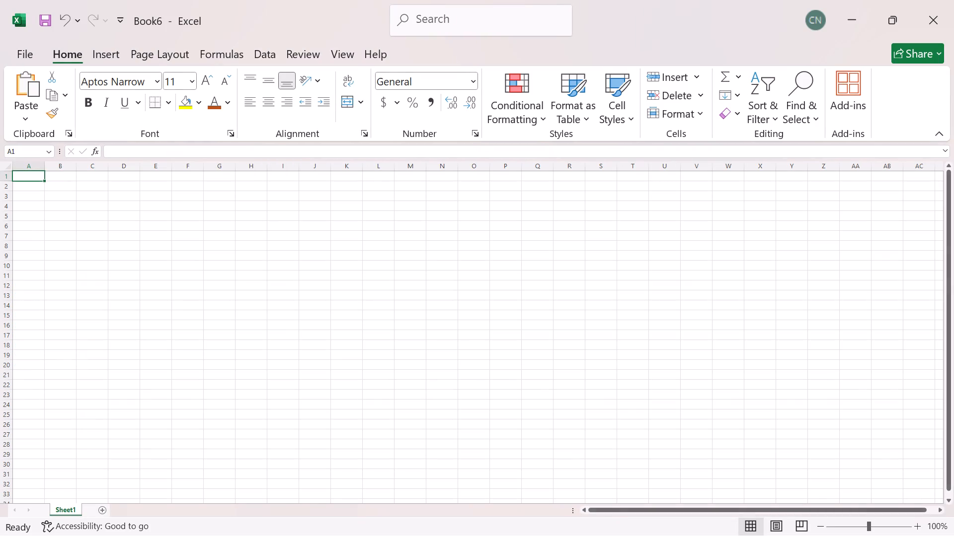
Widen columns A through E of the blank sheet to an equal width of about 36 each.
drag(44, 168, 44, 167)
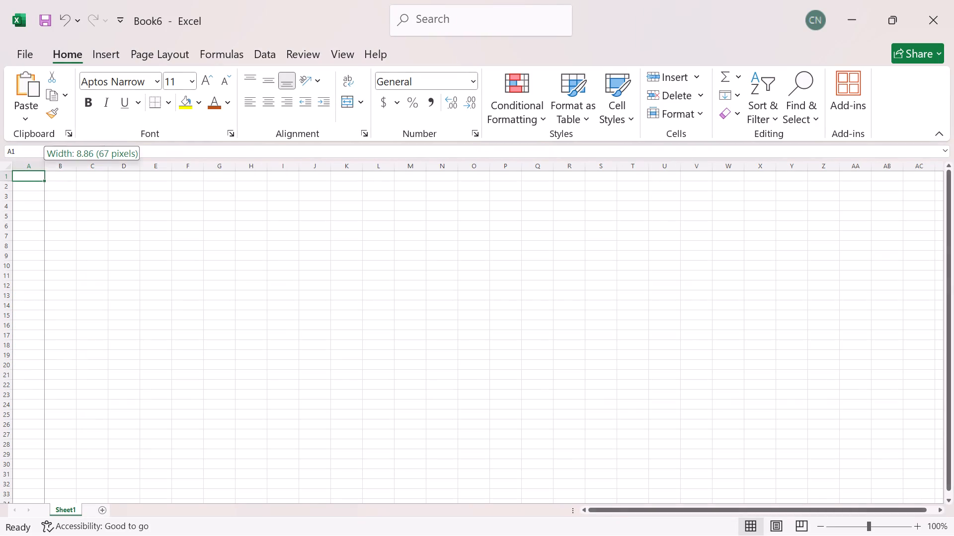
drag(44, 167, 144, 153)
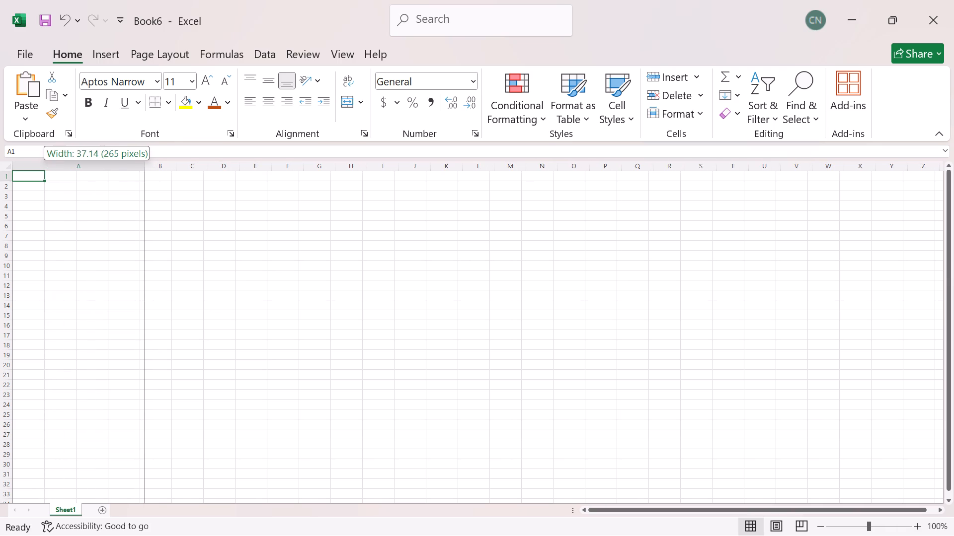
drag(144, 153, 139, 154)
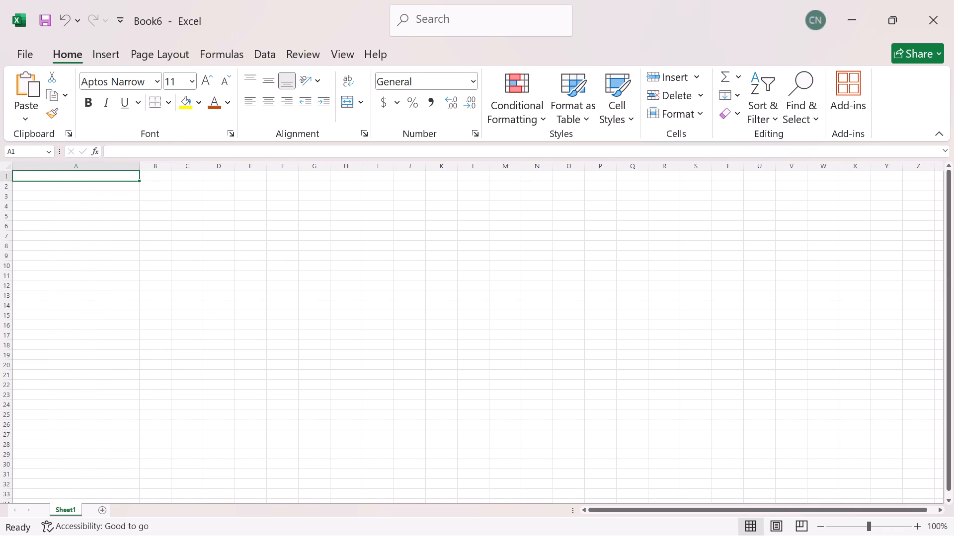
drag(169, 165, 269, 156)
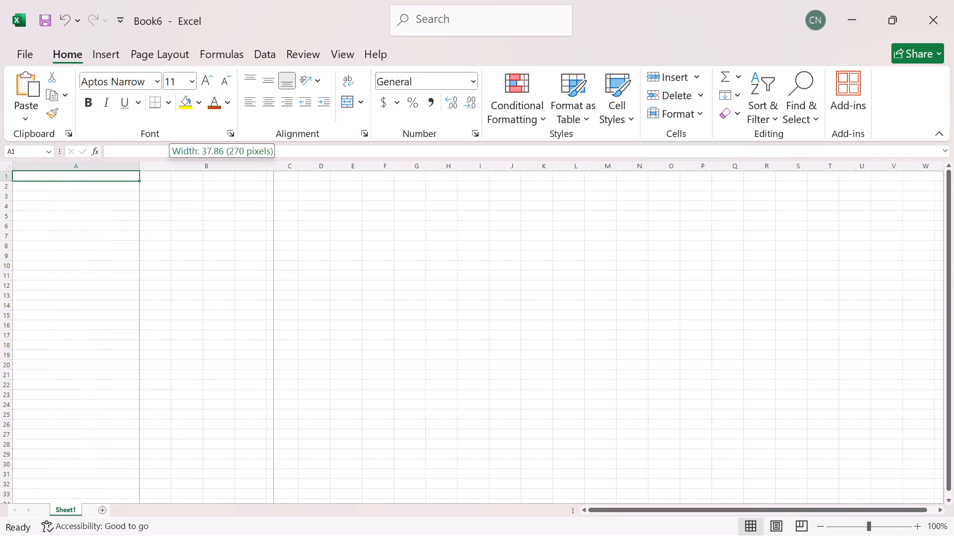
drag(269, 156, 264, 156)
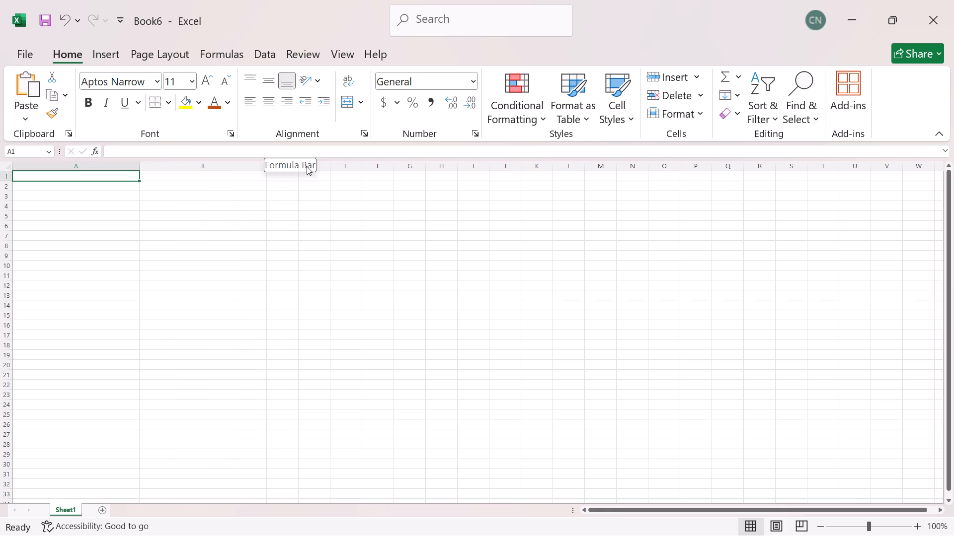
drag(296, 163, 346, 173)
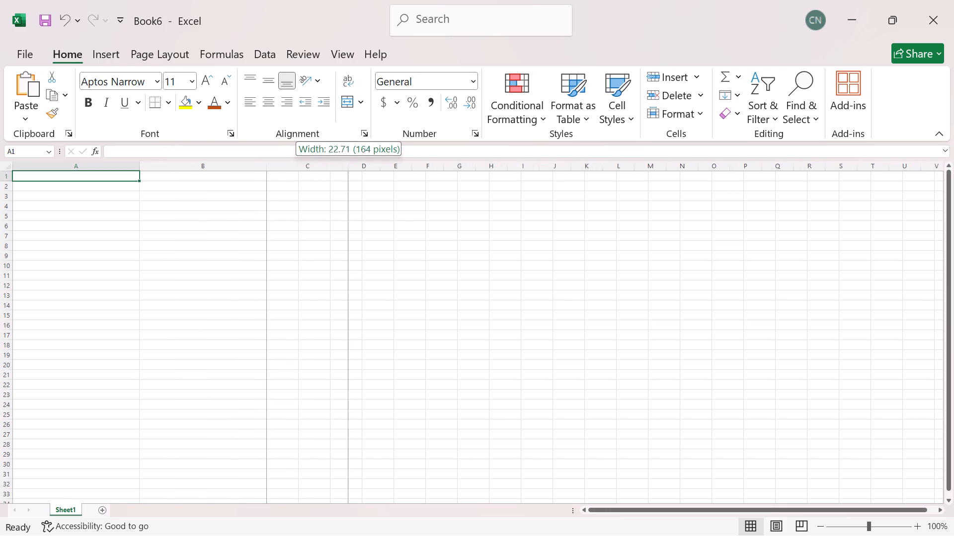
drag(346, 173, 392, 175)
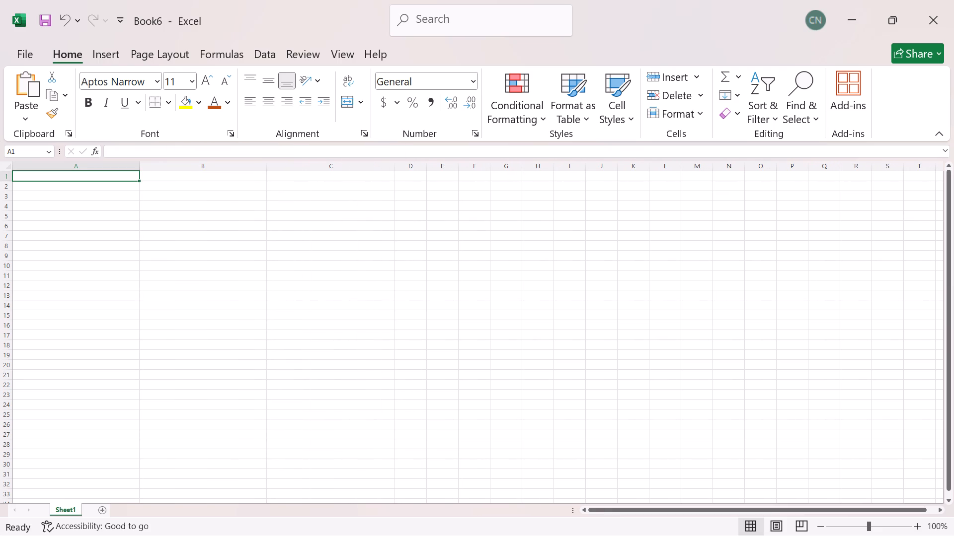
drag(425, 170, 512, 165)
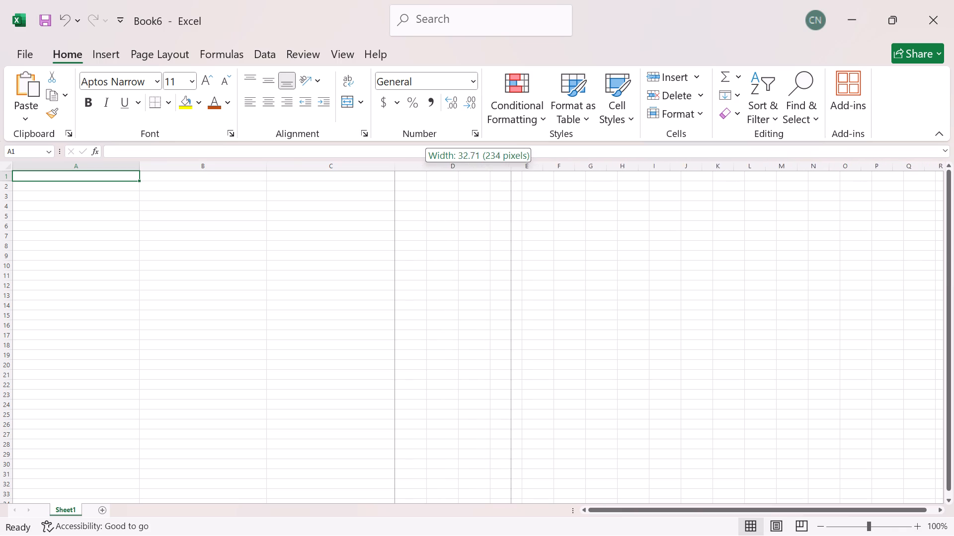
drag(512, 165, 521, 165)
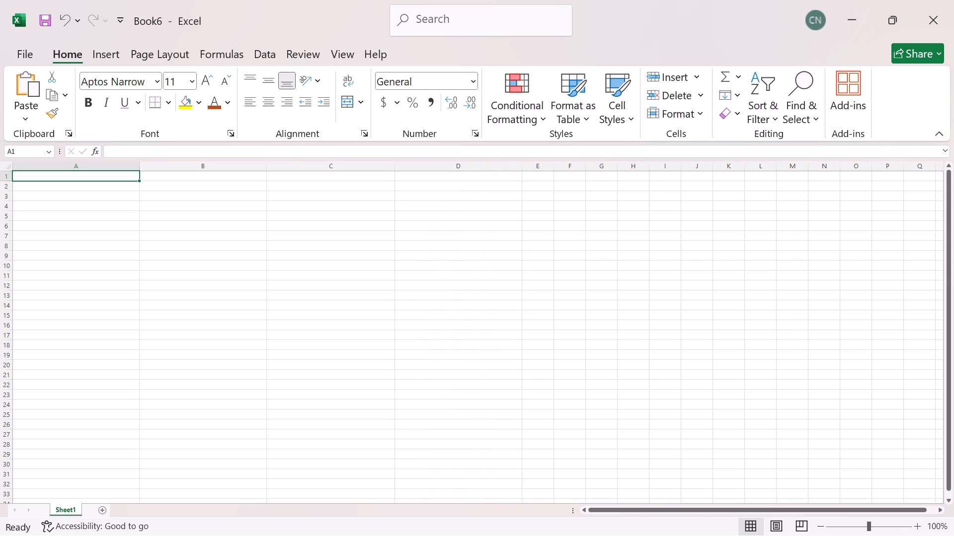
drag(521, 165, 523, 169)
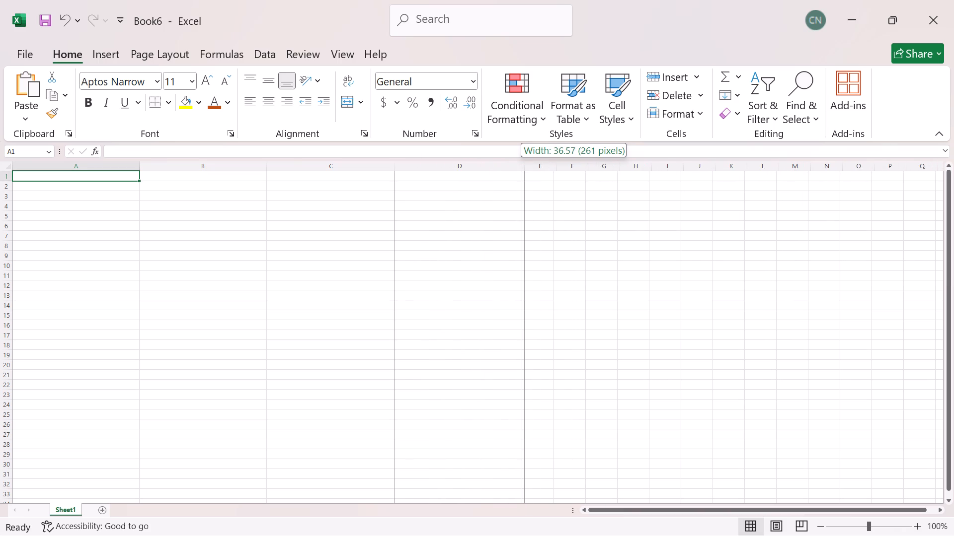
drag(523, 169, 522, 169)
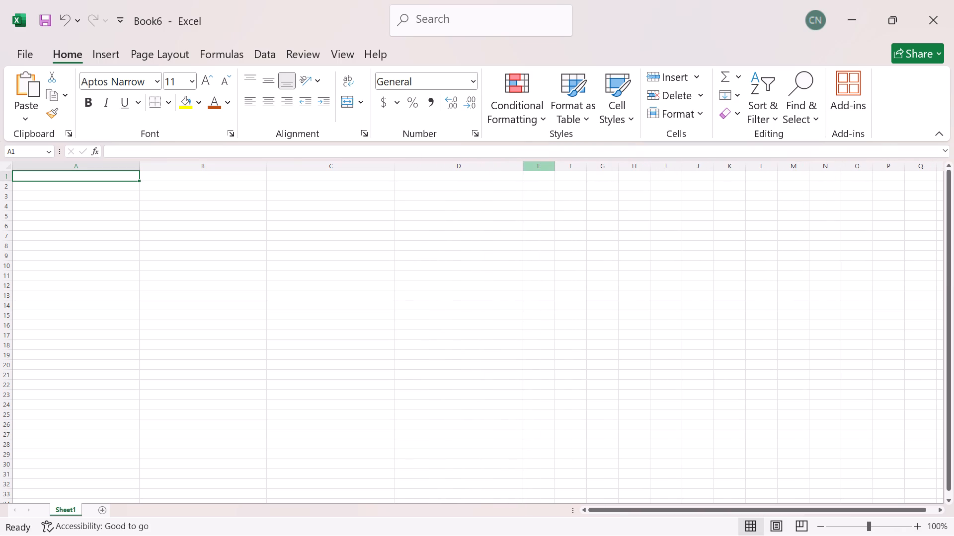
drag(554, 171, 619, 170)
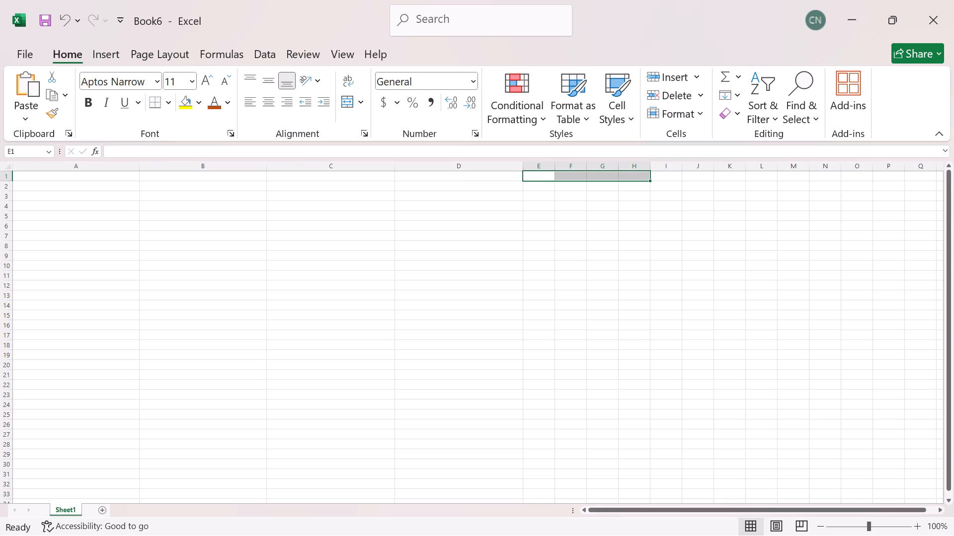
click(640, 217)
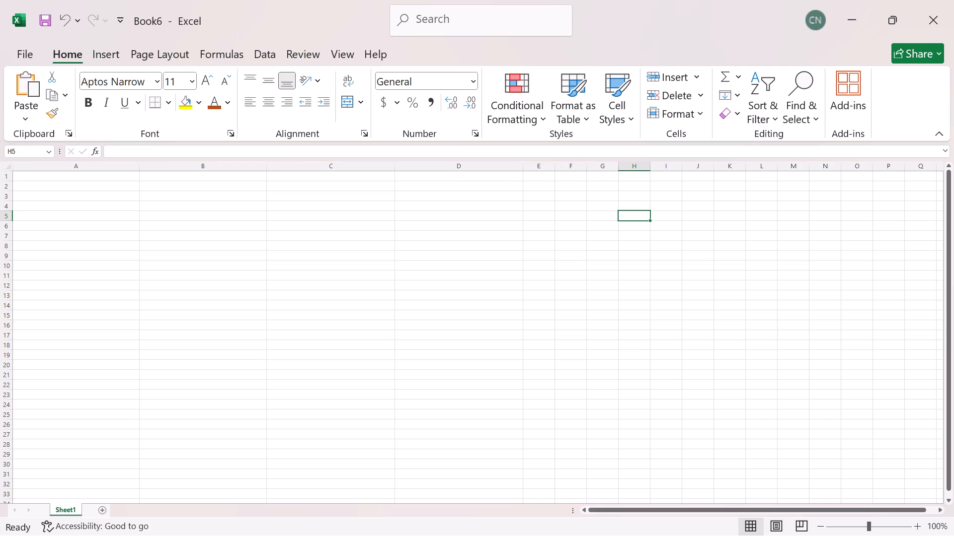
drag(553, 167, 648, 163)
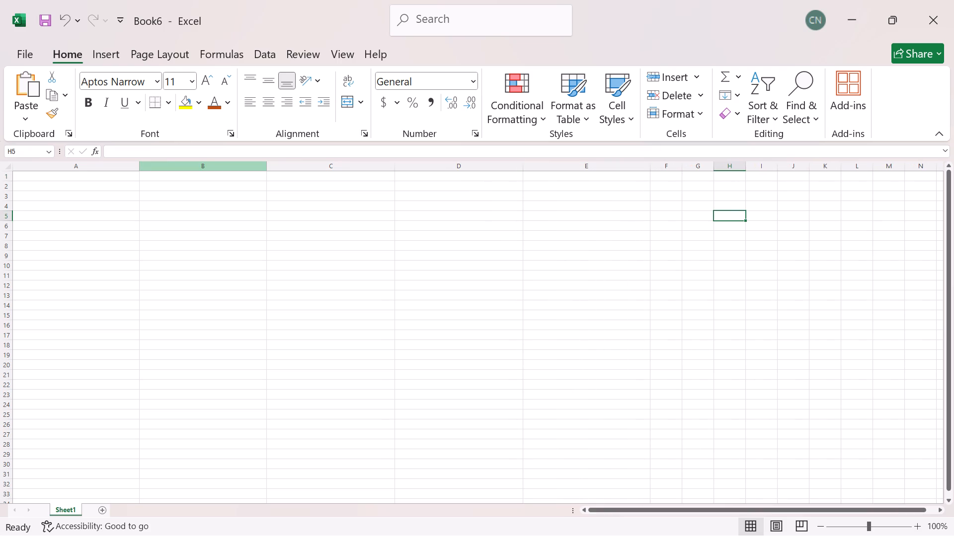
Enter the column headings STUDENTS NAMES in cell A1 and MARKS in cell B1.
click(56, 178)
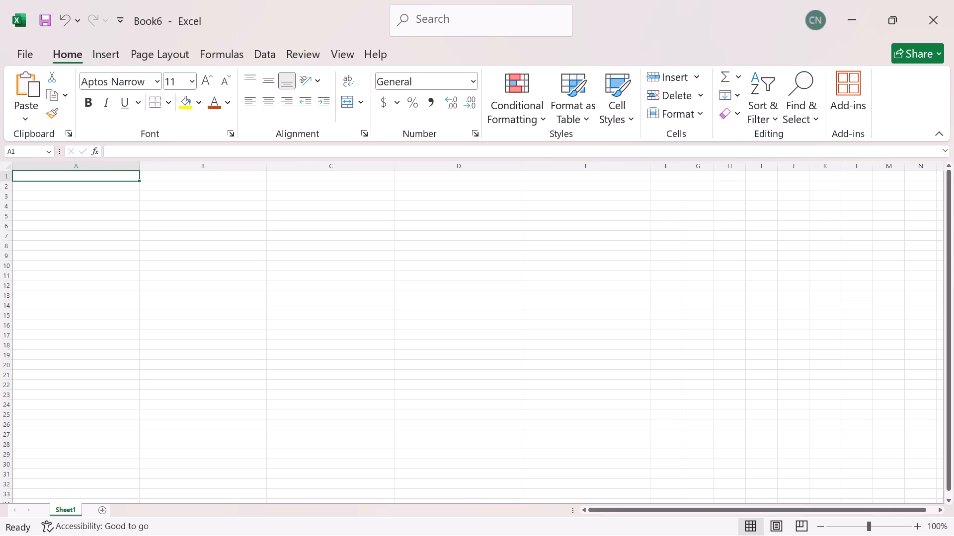
key(s)
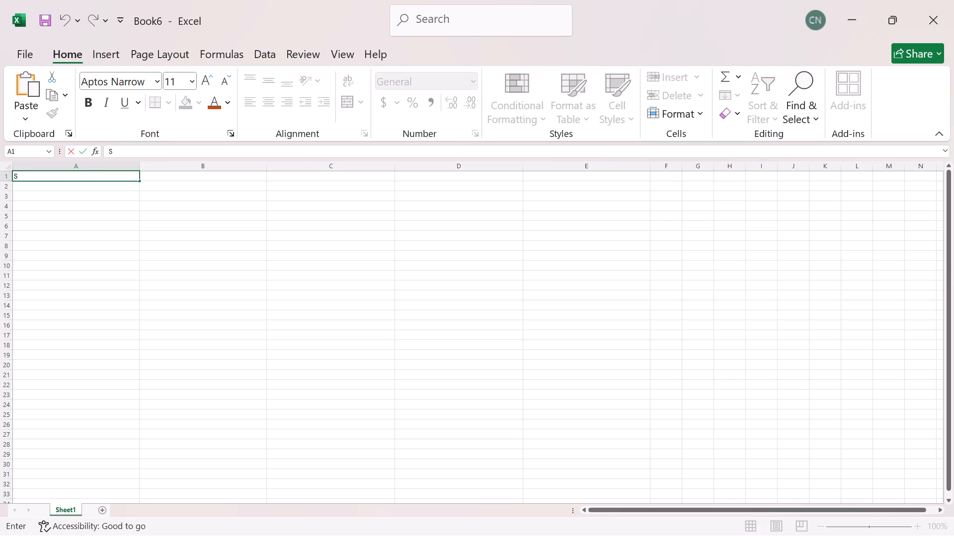
text(TUDE)
text(NTS)
key(space)
key(n)
text(AMES)
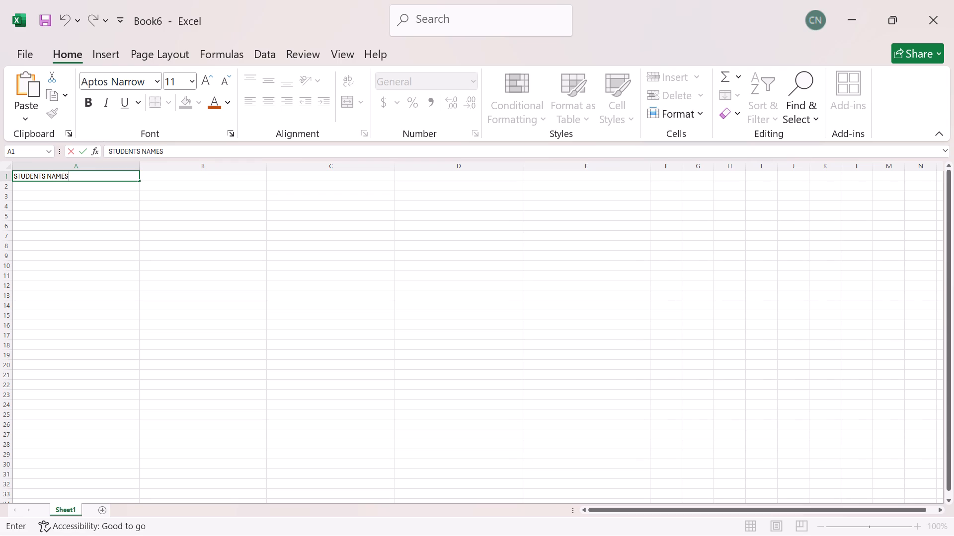
click(197, 176)
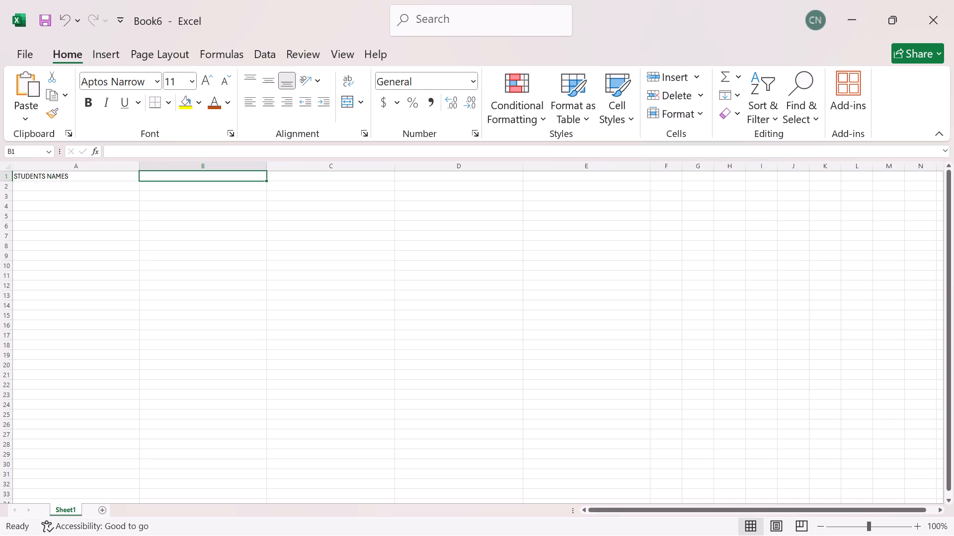
text(MAE)
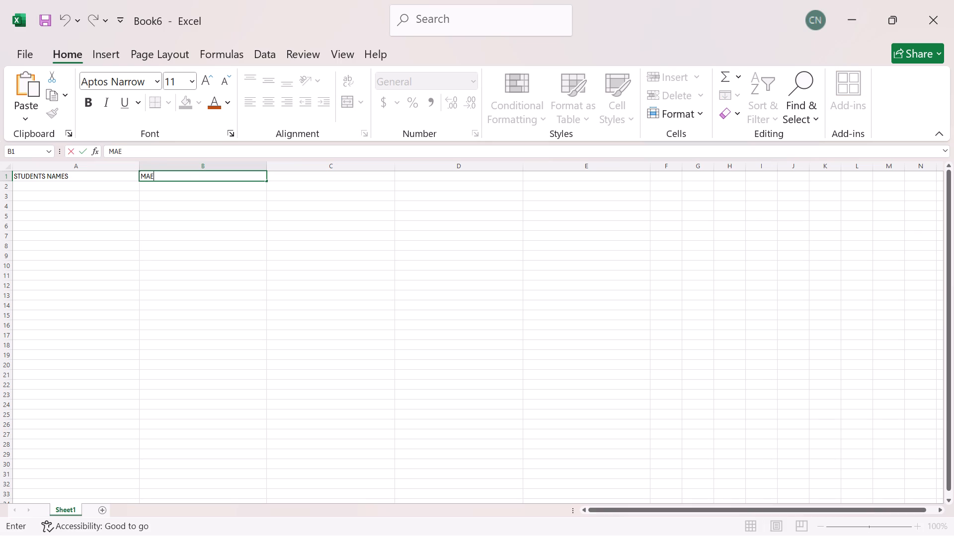
key(BackSpace)
text(RKS)
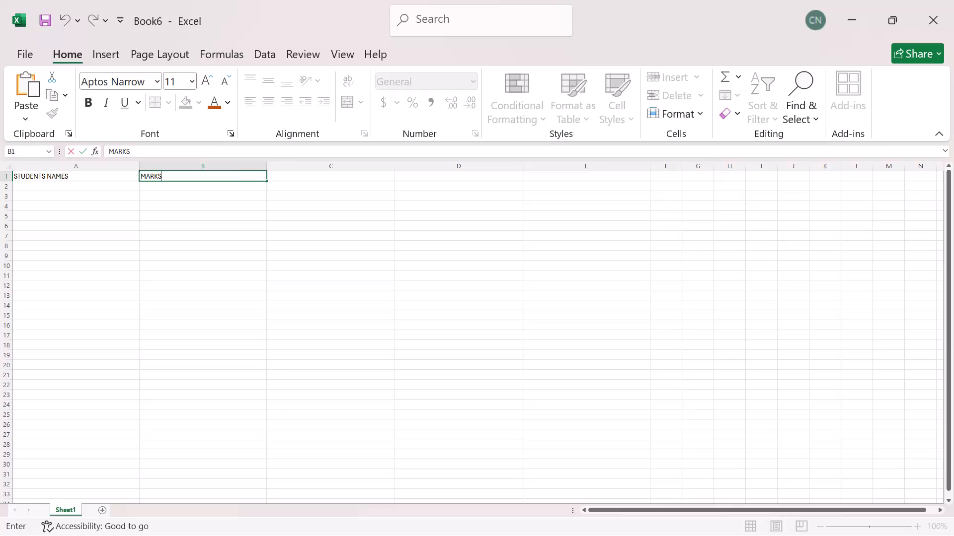
click(283, 179)
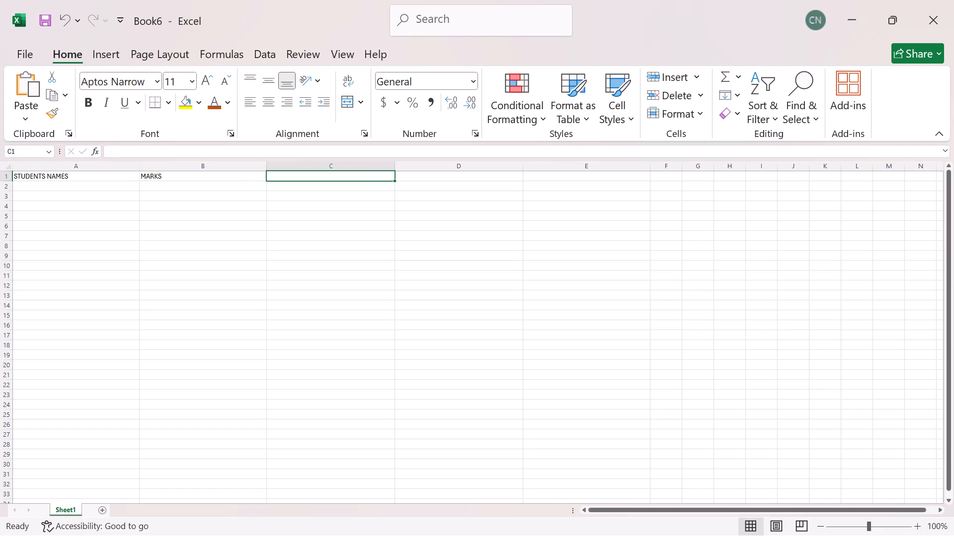
Enter the column headings POSITIONS in cell C1 and REMARKS in cell D1.
text(POSITIONS)
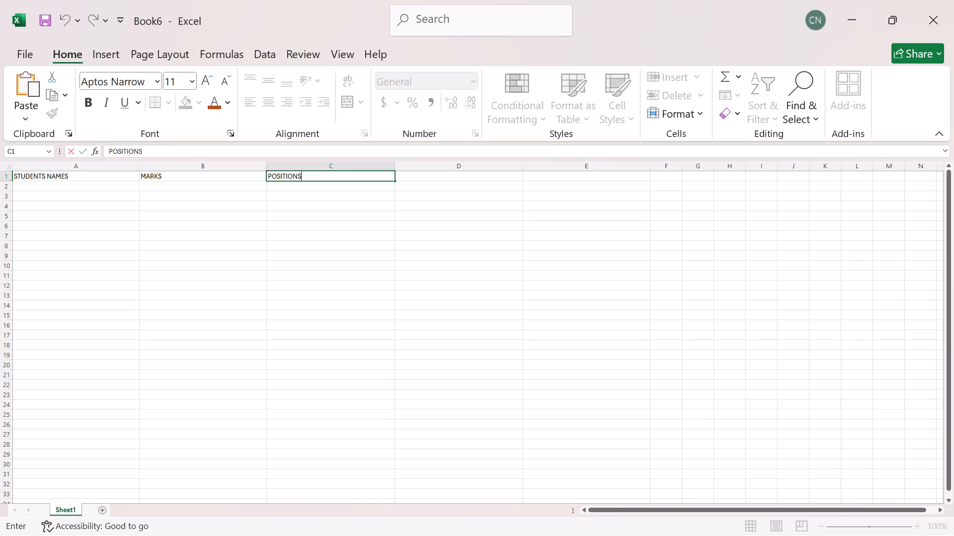
click(438, 180)
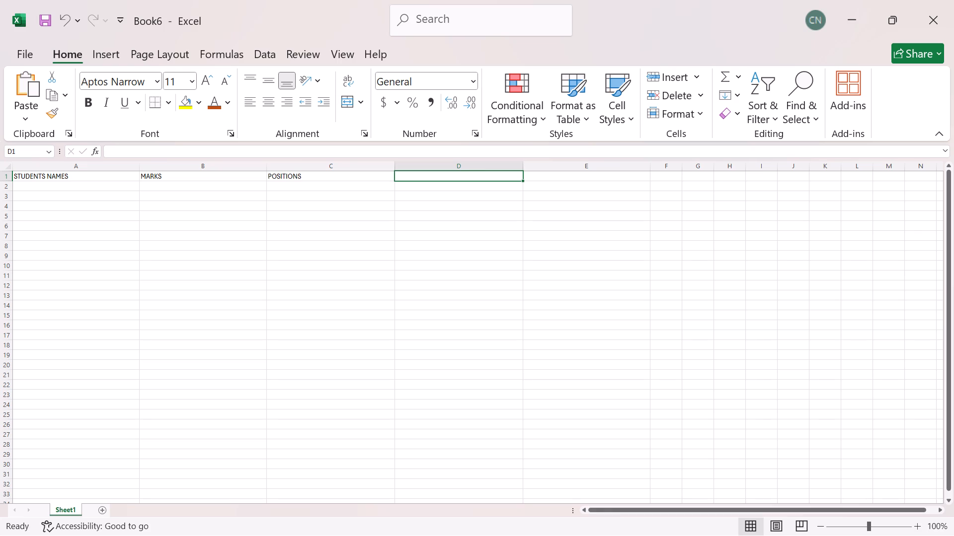
text(RE)
text(MA)
key(r)
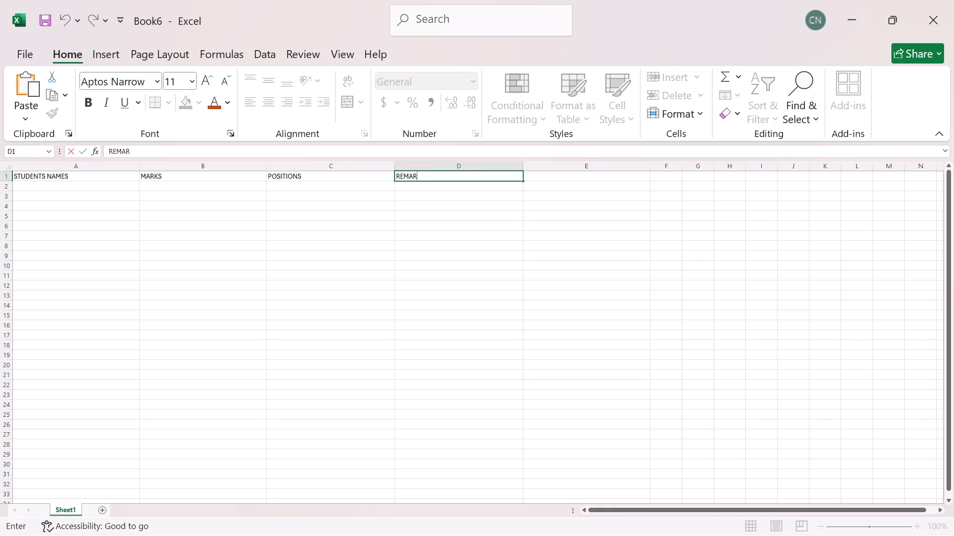
text(KS)
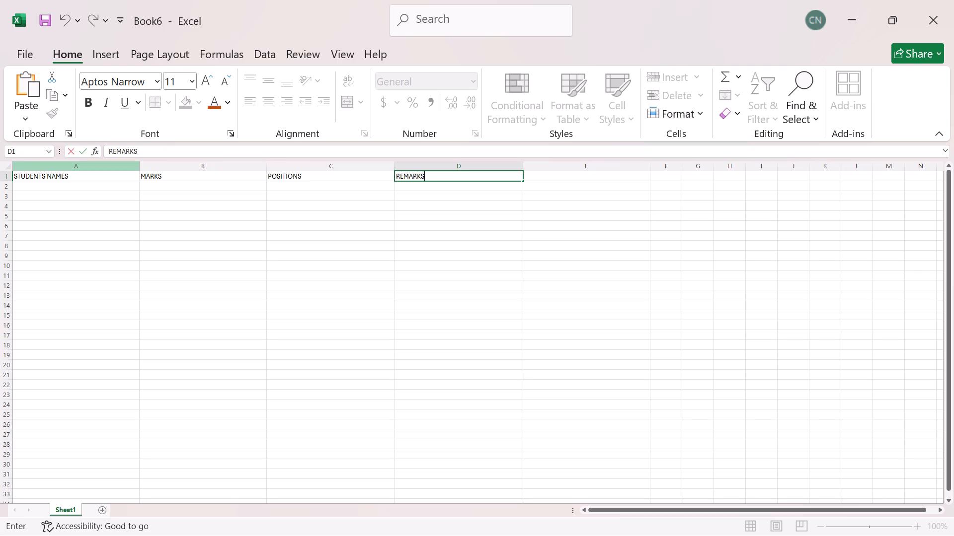
Make the entire heading row, row 1, bold.
click(7, 179)
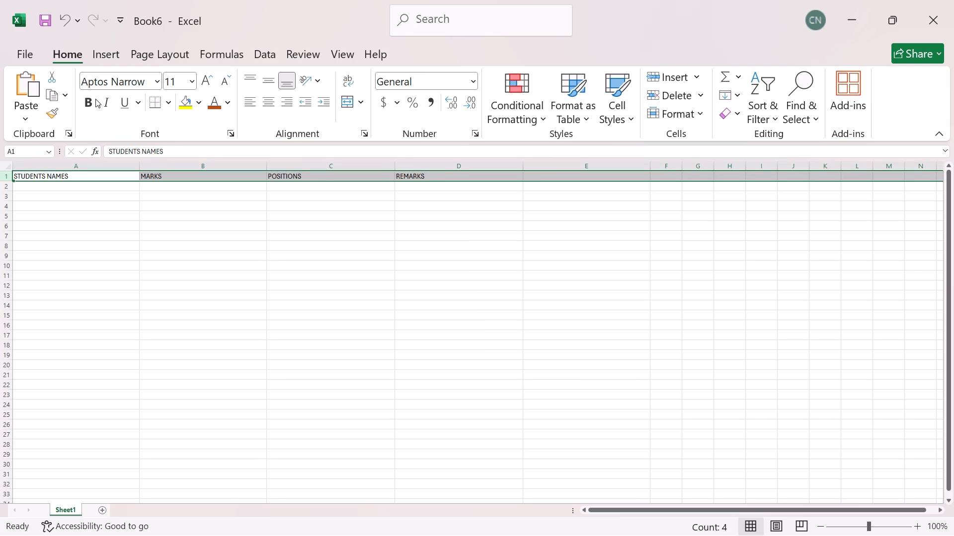
click(90, 99)
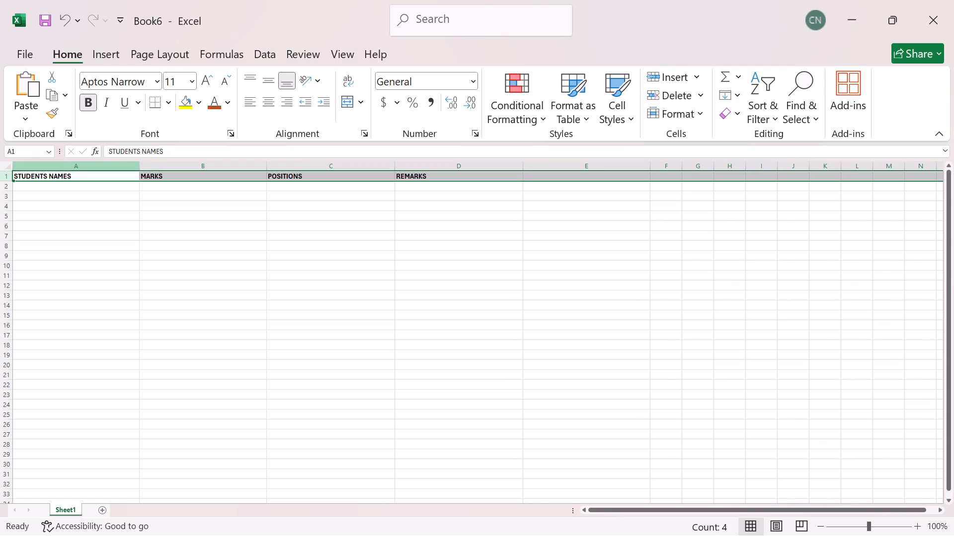
click(53, 188)
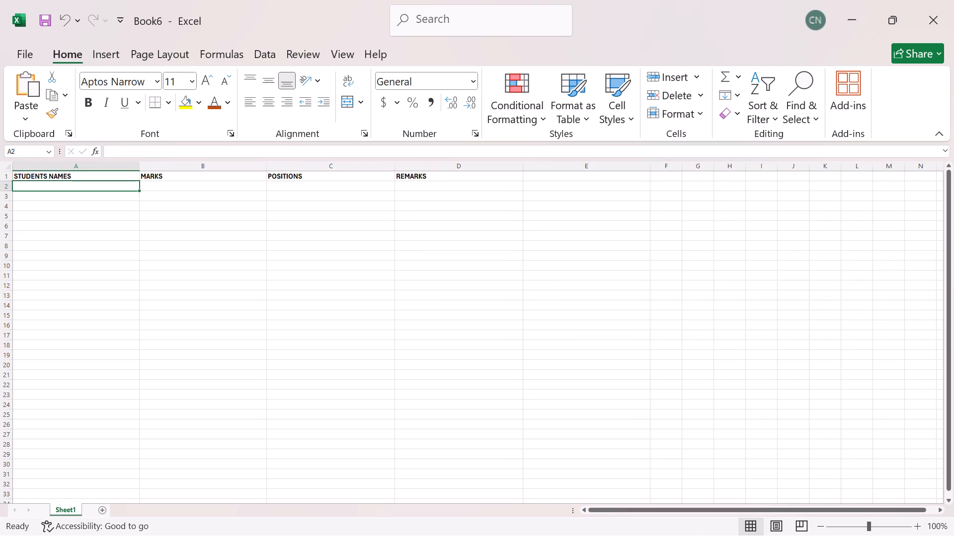
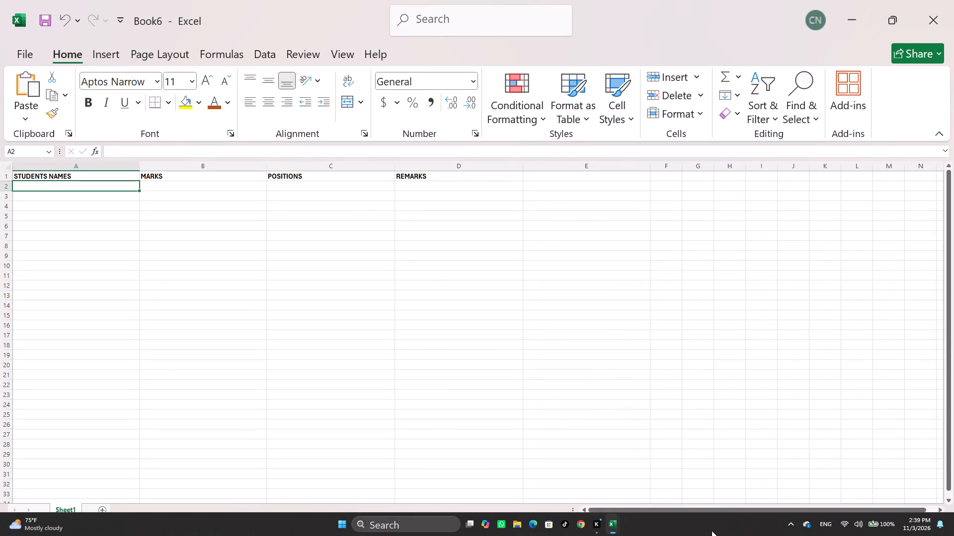
Switch to the open STUDENTS DUTIES workbook.
click(615, 524)
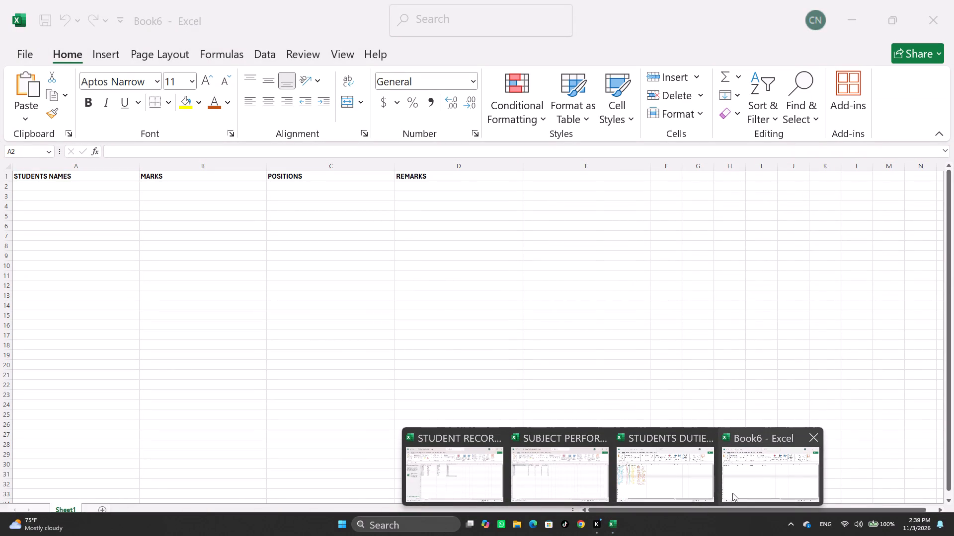
click(676, 480)
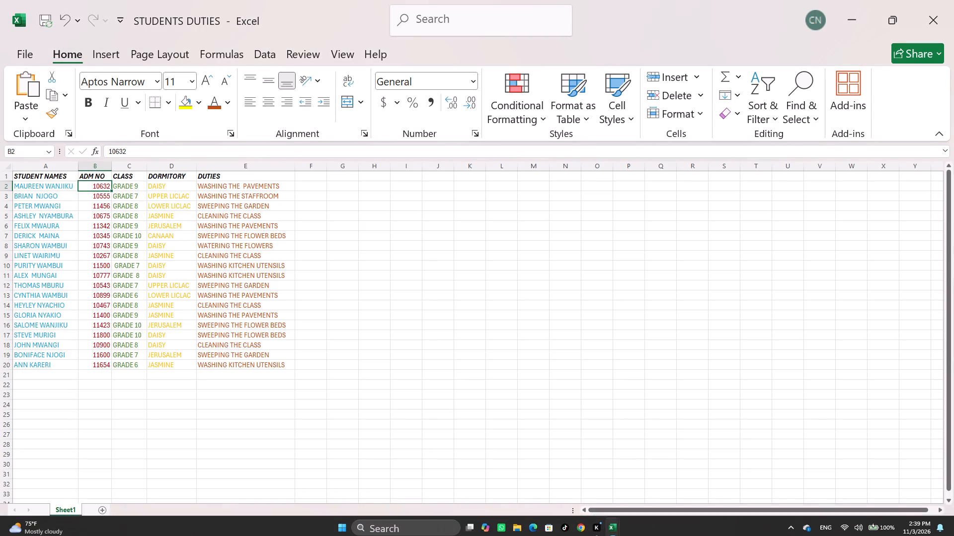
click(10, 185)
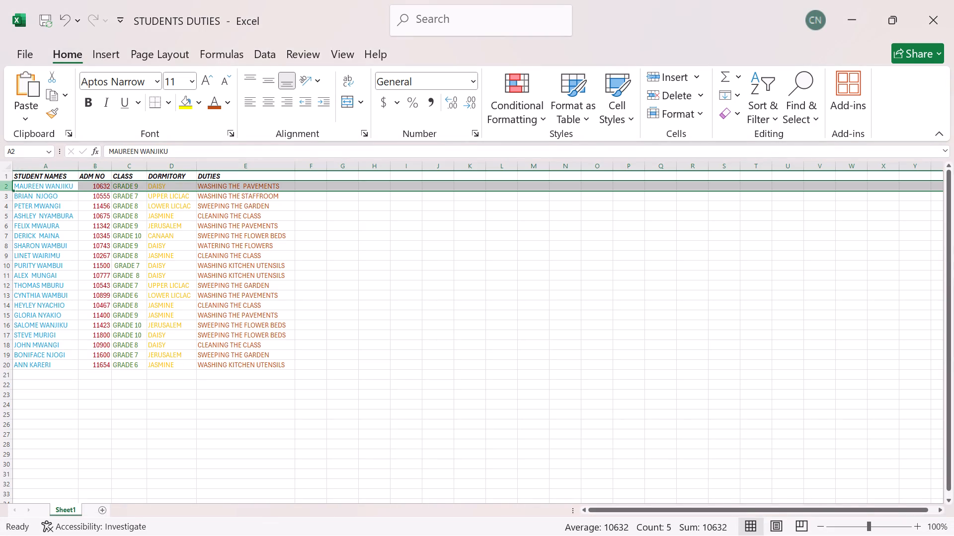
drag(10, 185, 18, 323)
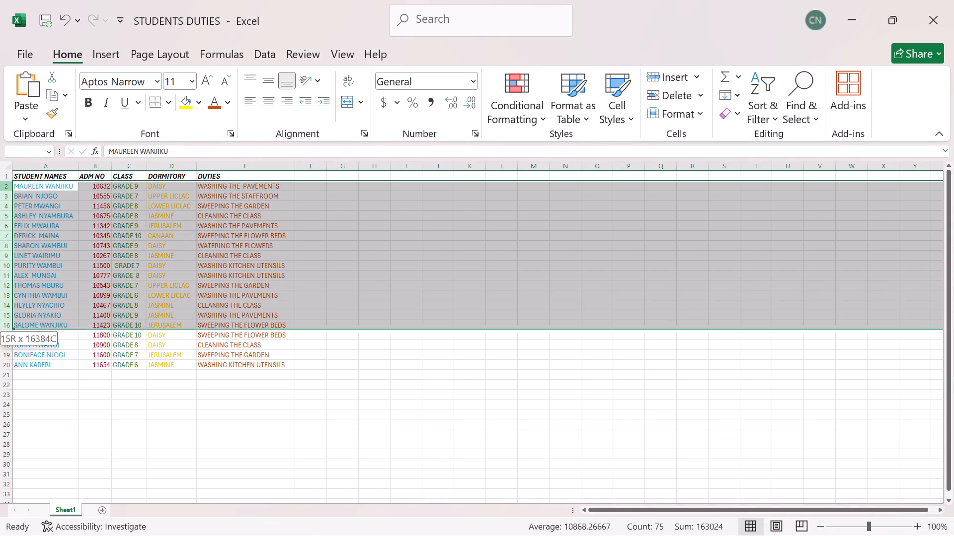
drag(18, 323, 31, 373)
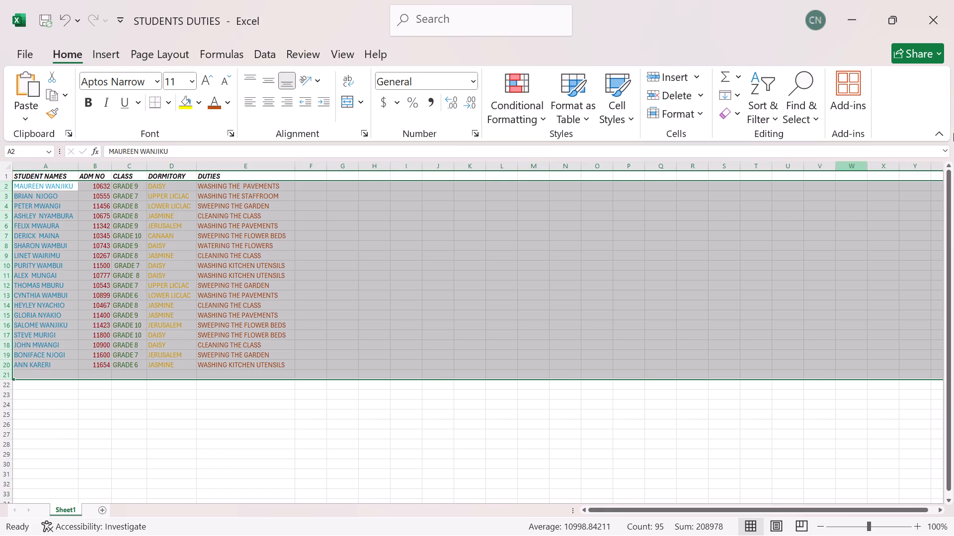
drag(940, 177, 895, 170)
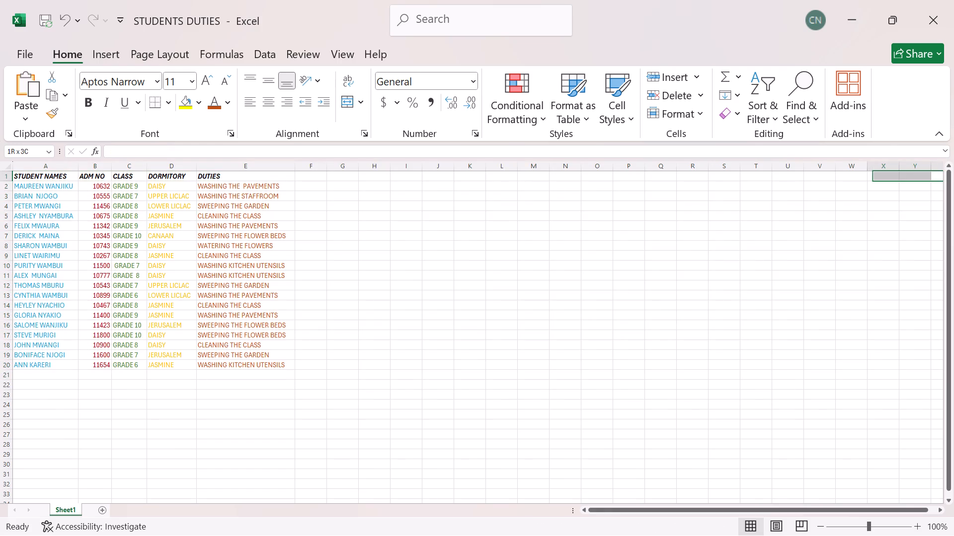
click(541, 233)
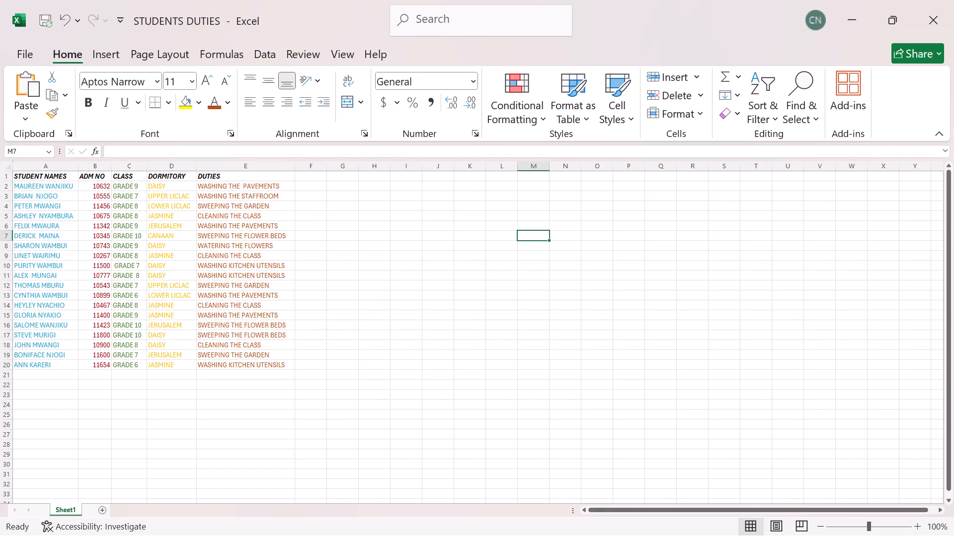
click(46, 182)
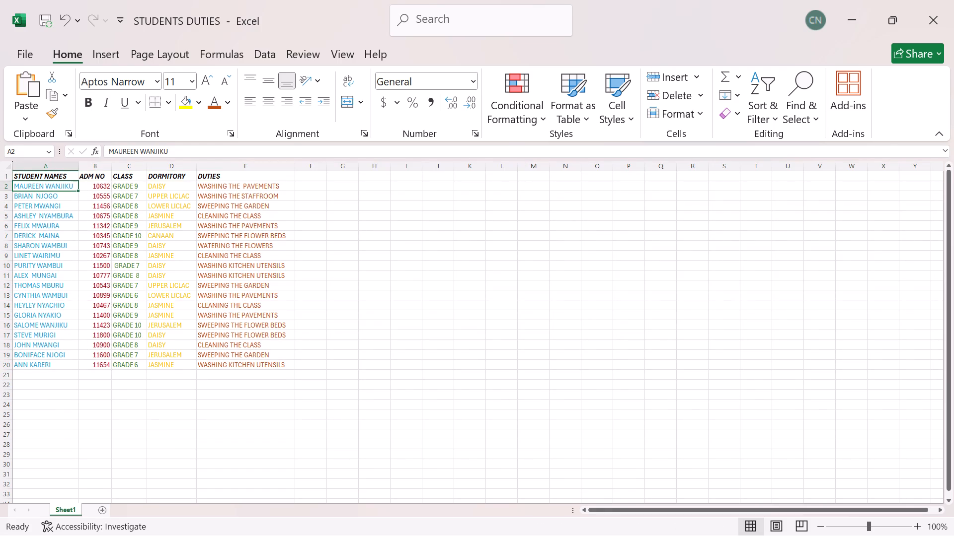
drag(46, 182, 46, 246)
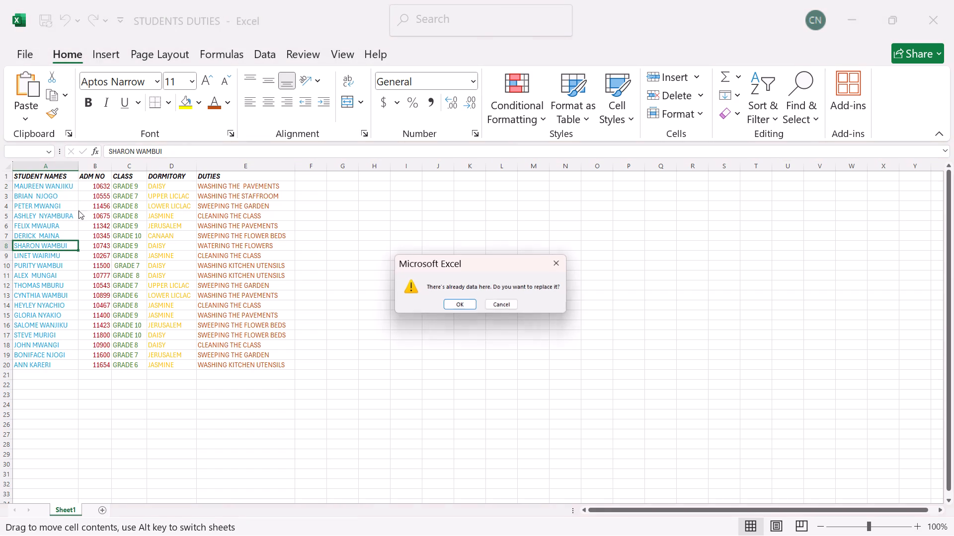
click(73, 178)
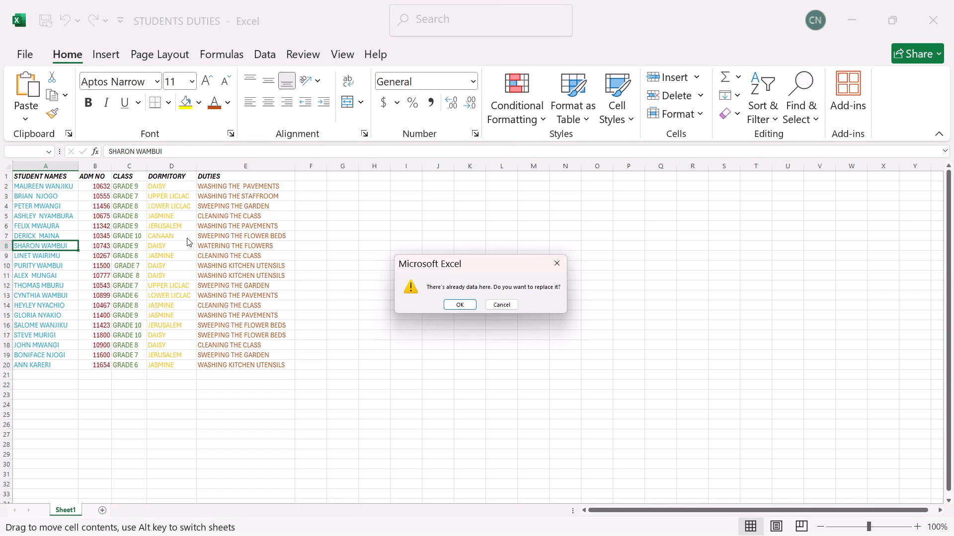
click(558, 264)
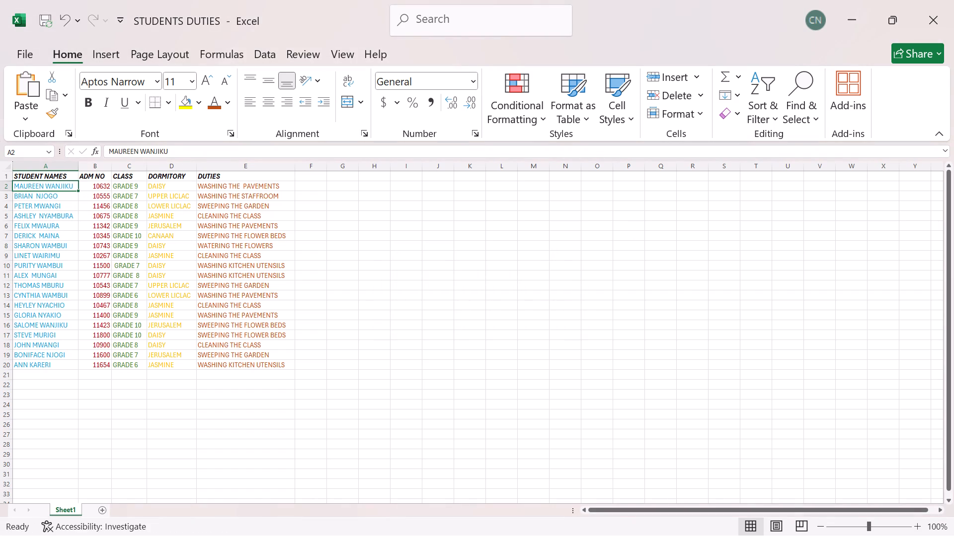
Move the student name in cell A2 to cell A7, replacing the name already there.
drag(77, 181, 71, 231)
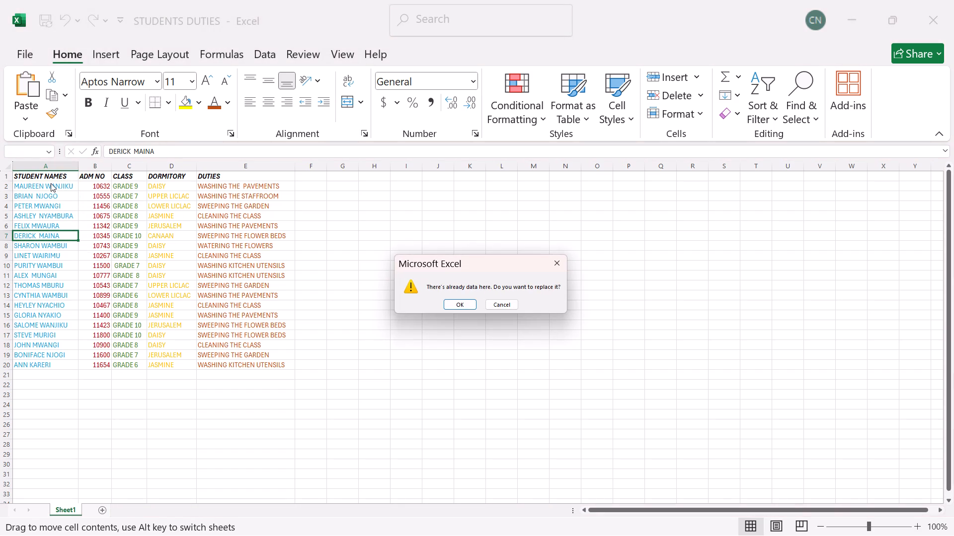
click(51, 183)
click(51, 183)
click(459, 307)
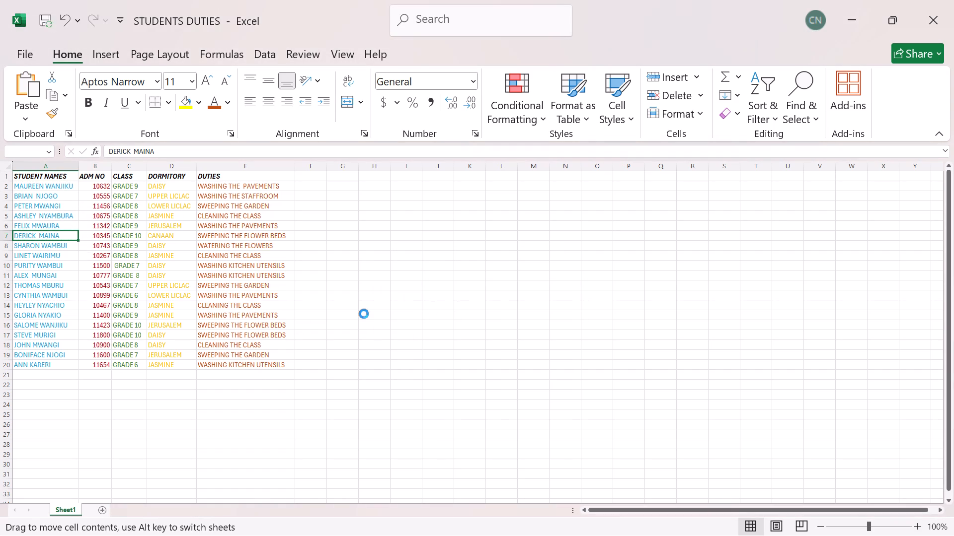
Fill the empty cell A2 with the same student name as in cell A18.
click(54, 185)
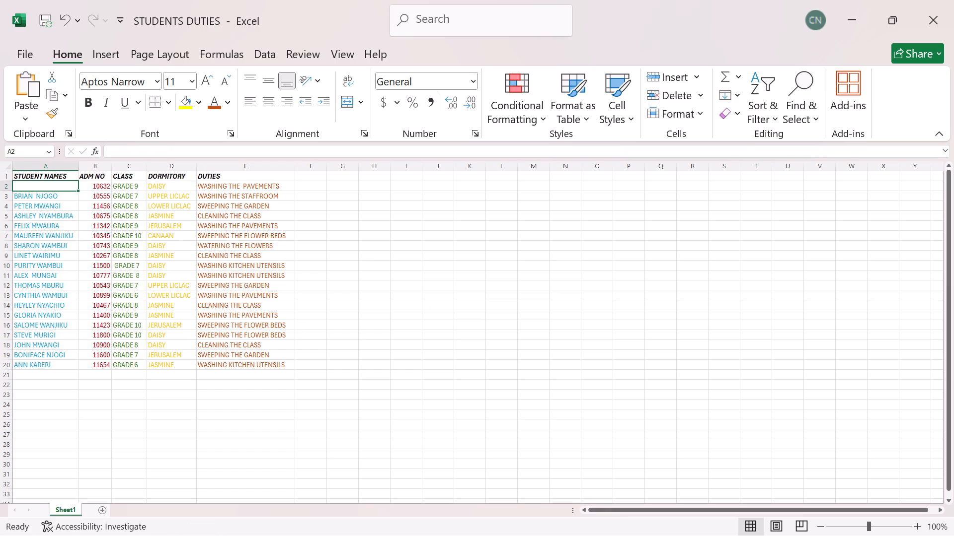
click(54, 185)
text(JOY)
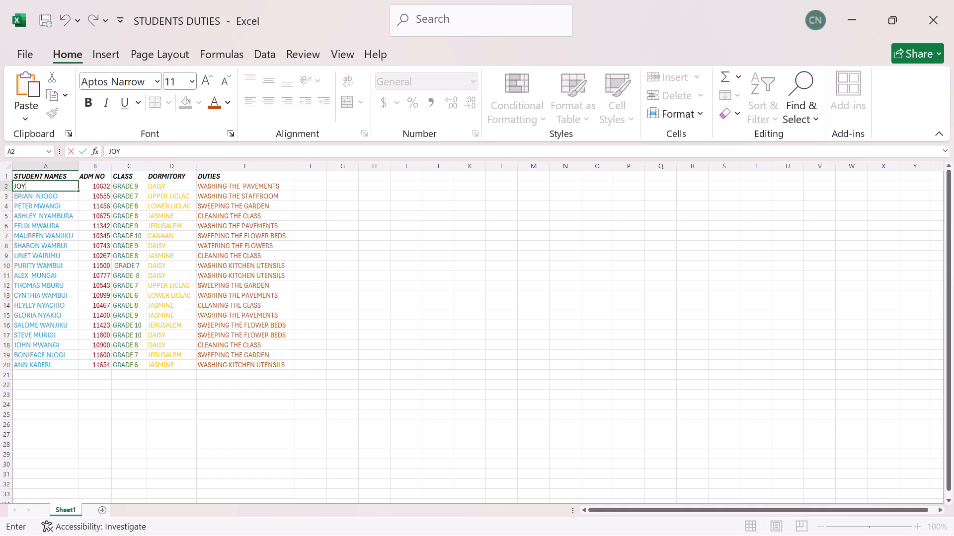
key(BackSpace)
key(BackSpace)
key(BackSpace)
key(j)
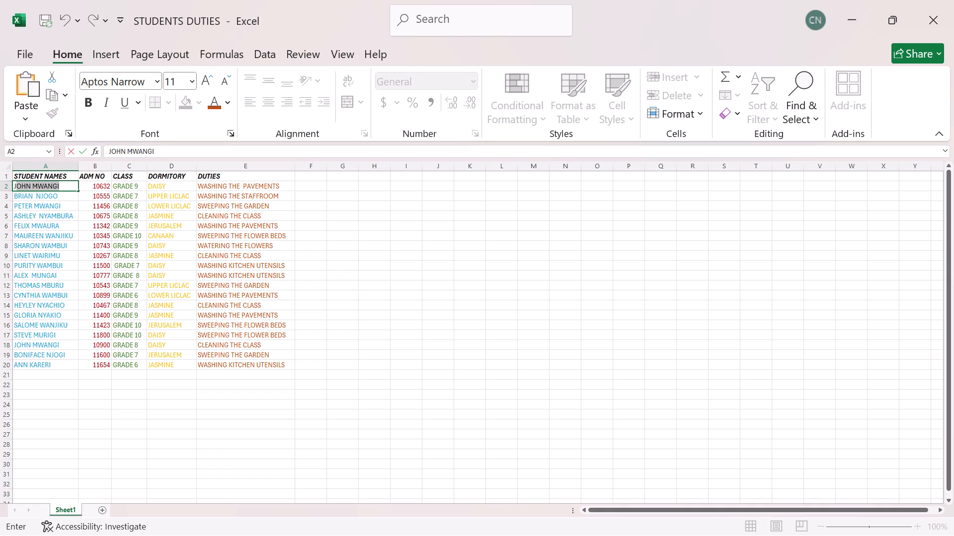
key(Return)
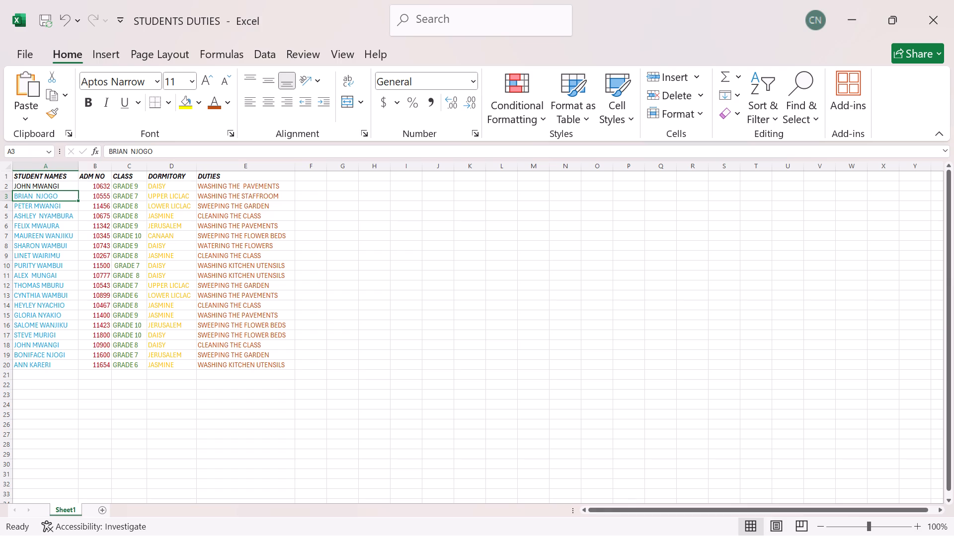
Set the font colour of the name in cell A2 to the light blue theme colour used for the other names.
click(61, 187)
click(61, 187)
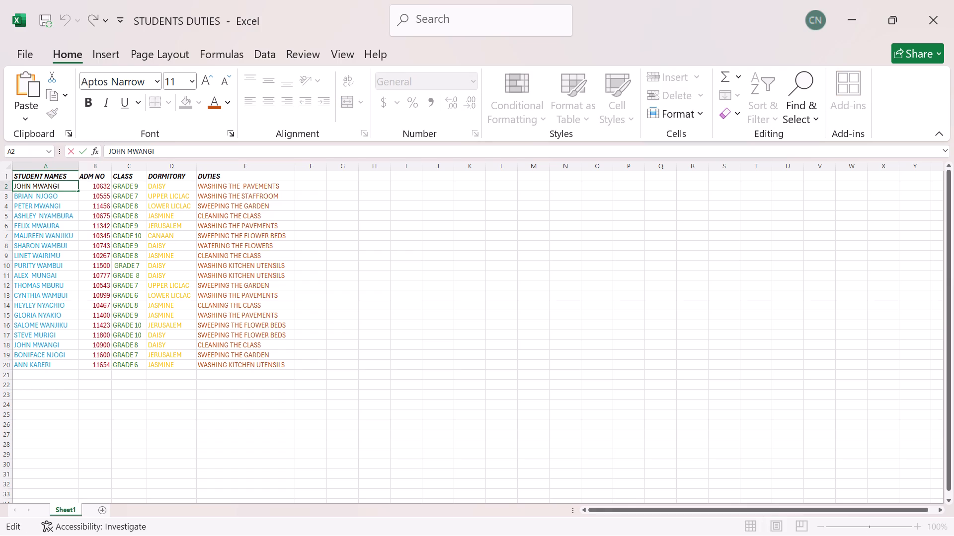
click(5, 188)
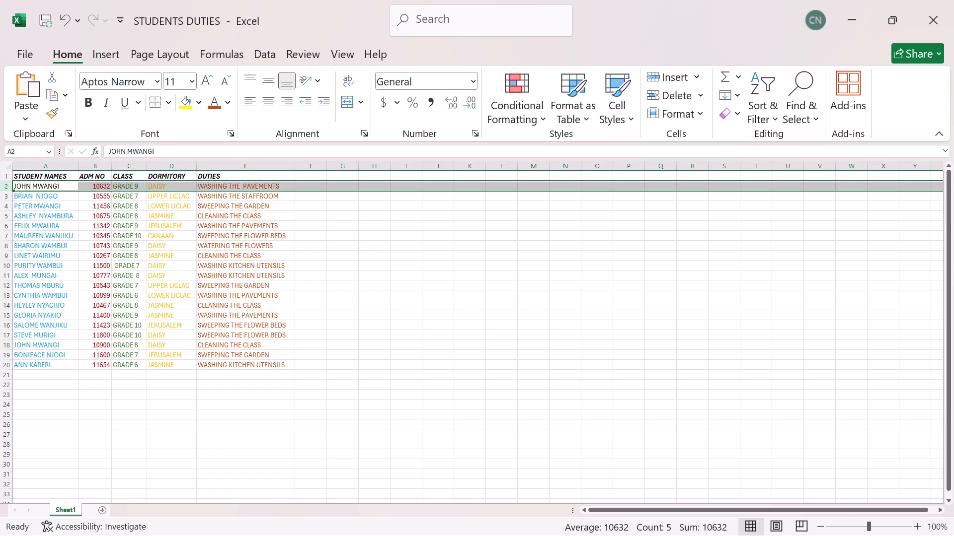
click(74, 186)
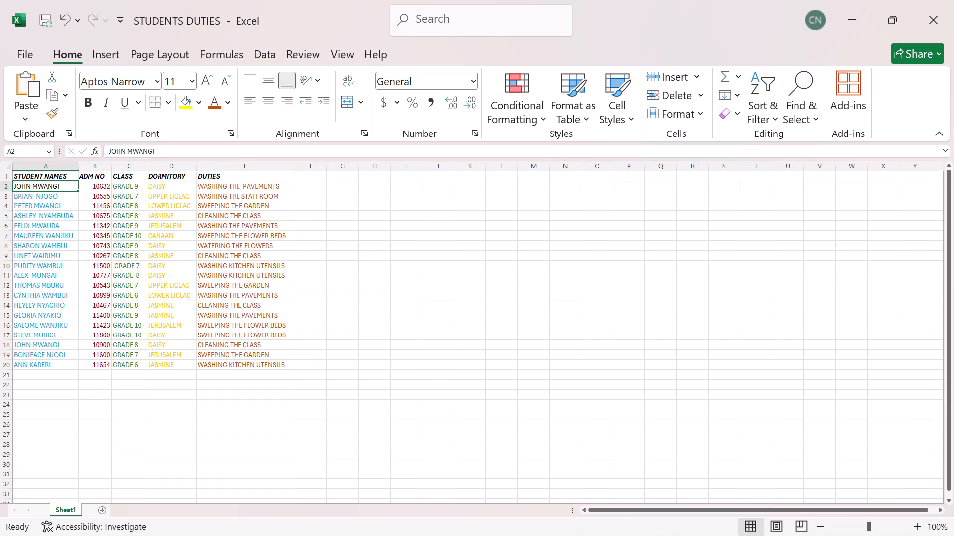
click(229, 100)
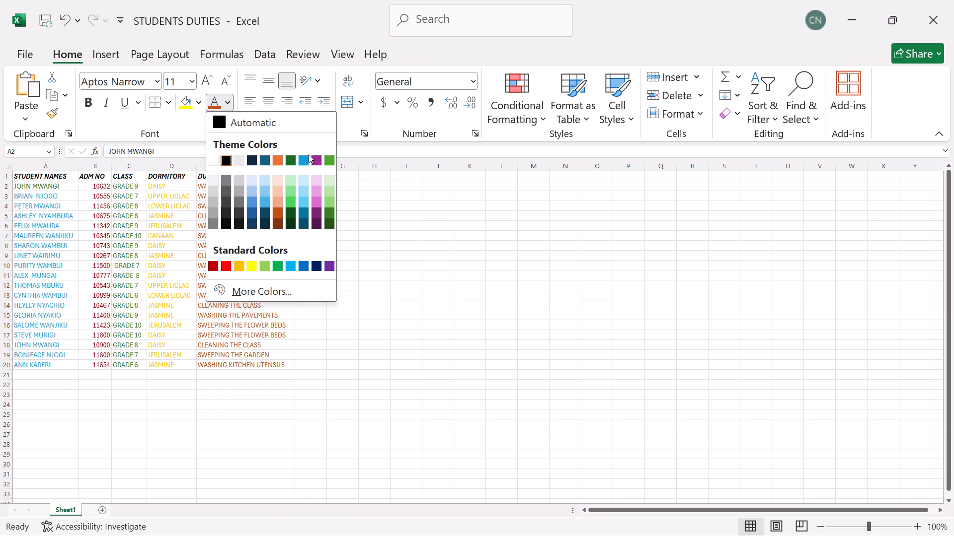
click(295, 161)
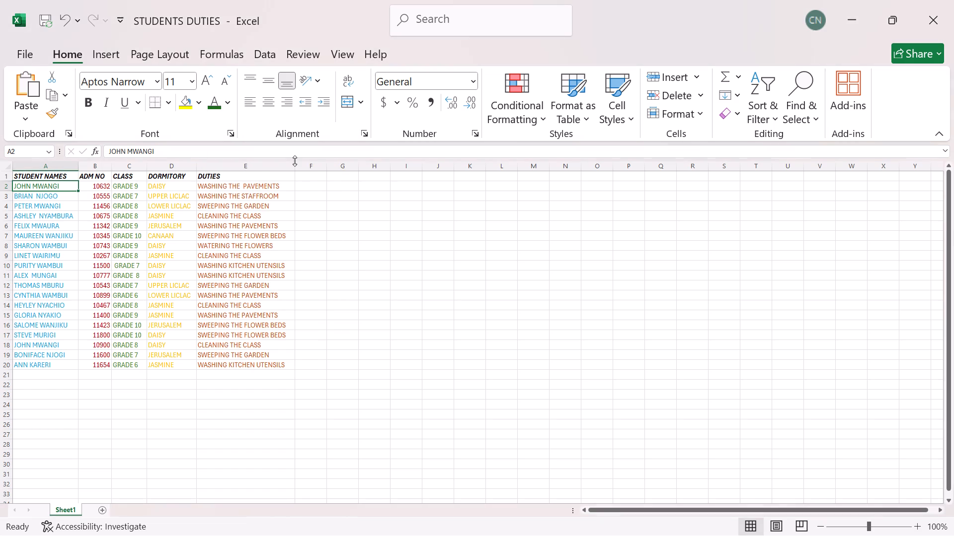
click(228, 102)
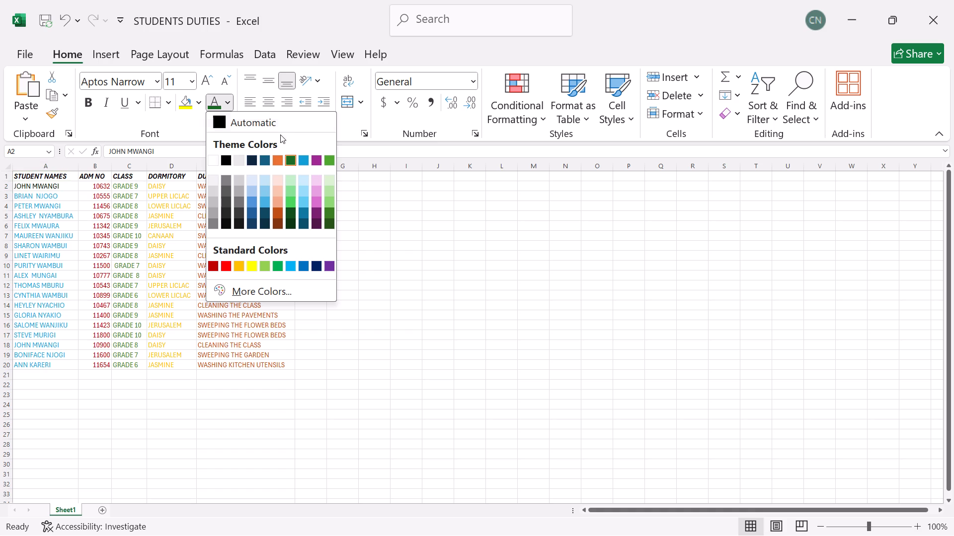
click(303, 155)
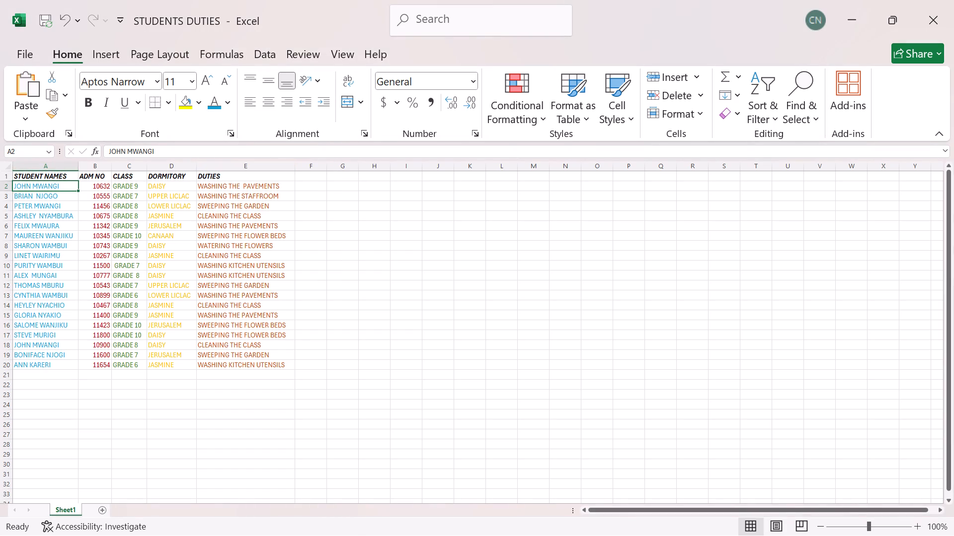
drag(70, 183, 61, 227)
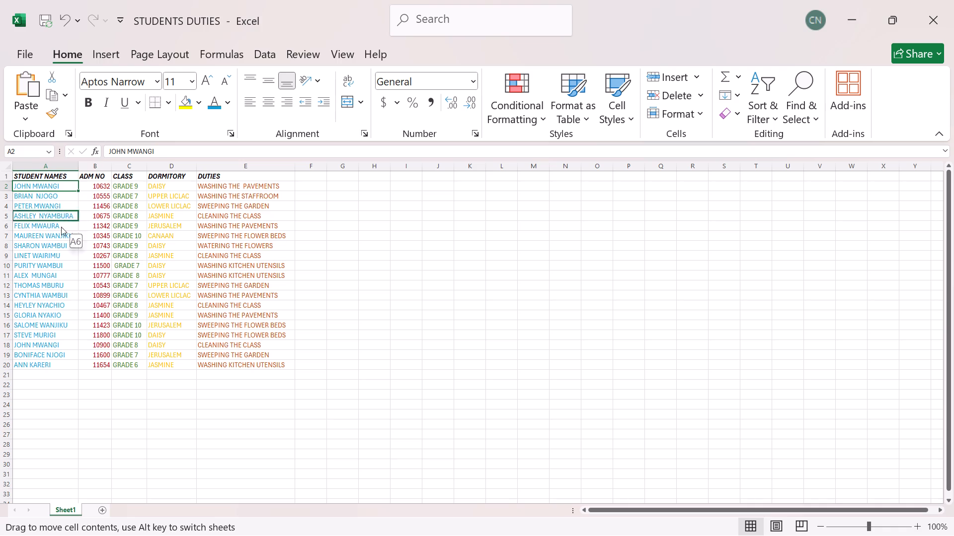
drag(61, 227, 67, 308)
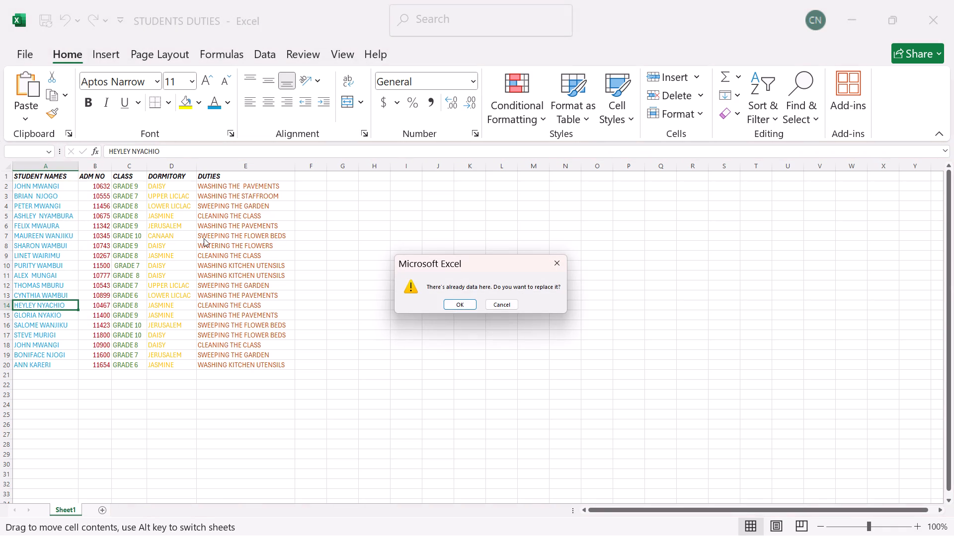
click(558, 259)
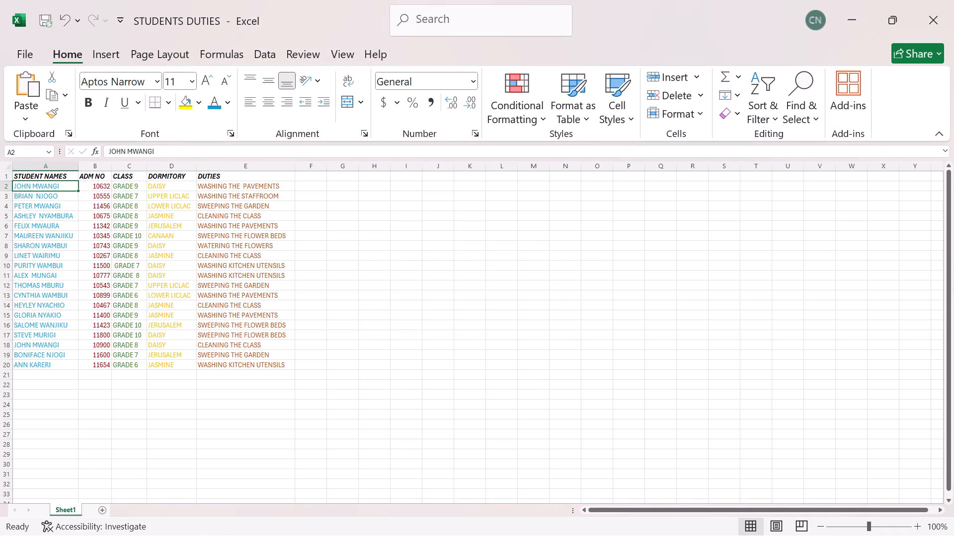
Fill the STUDENT NAMES heading from cell A1 down through cell A20.
click(75, 174)
drag(75, 174, 75, 175)
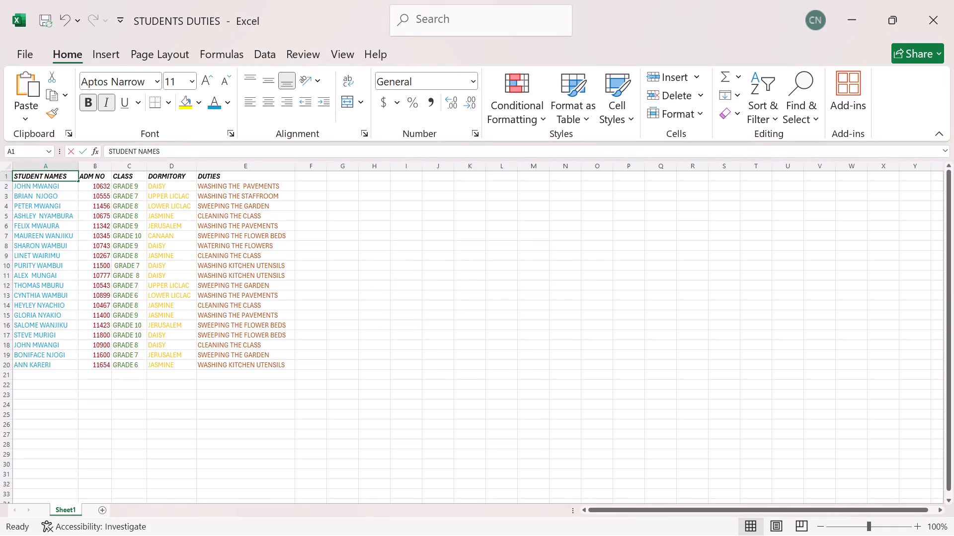
drag(75, 175, 78, 227)
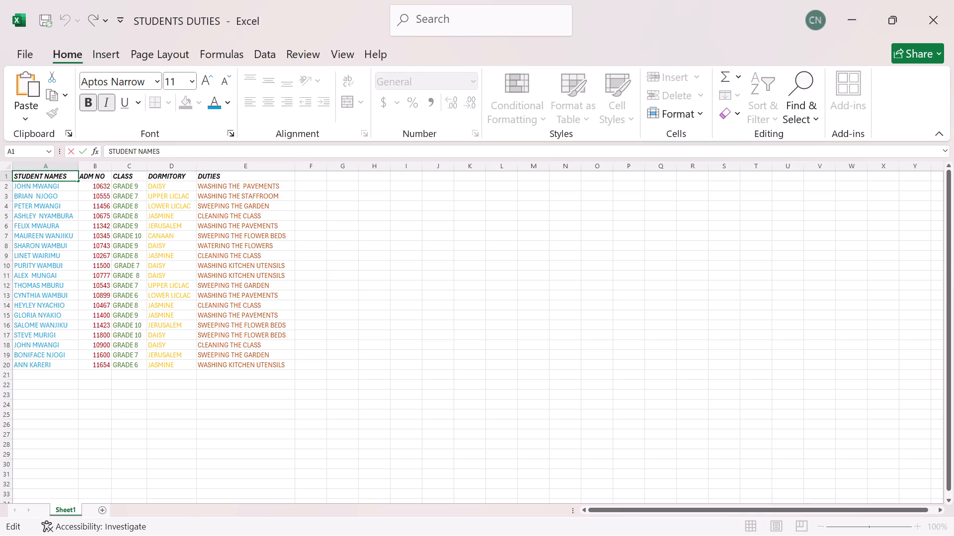
drag(78, 181, 84, 332)
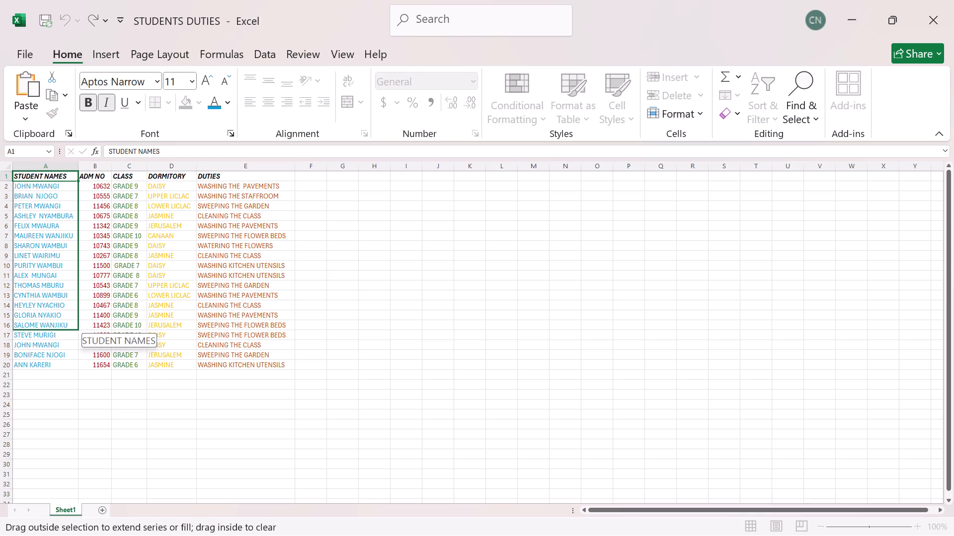
drag(84, 332, 83, 369)
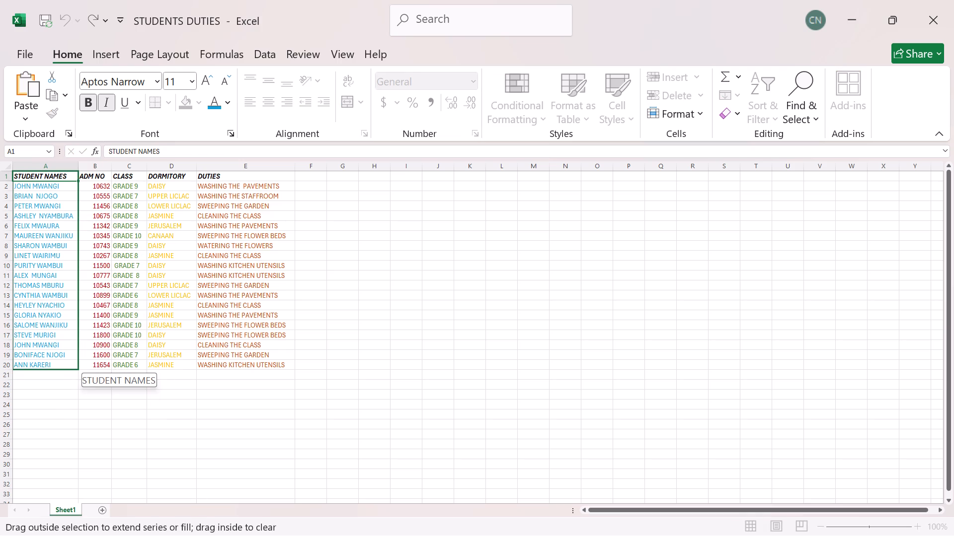
drag(83, 369, 83, 369)
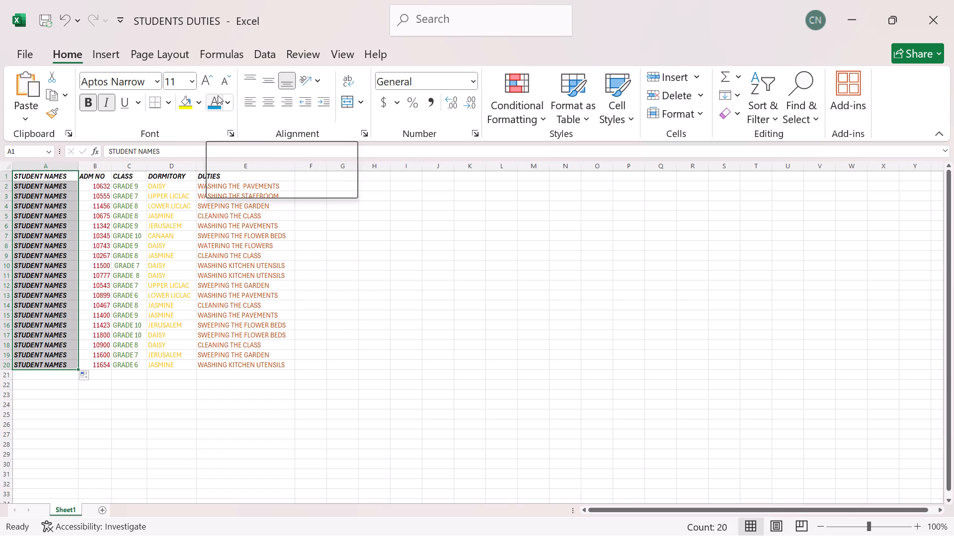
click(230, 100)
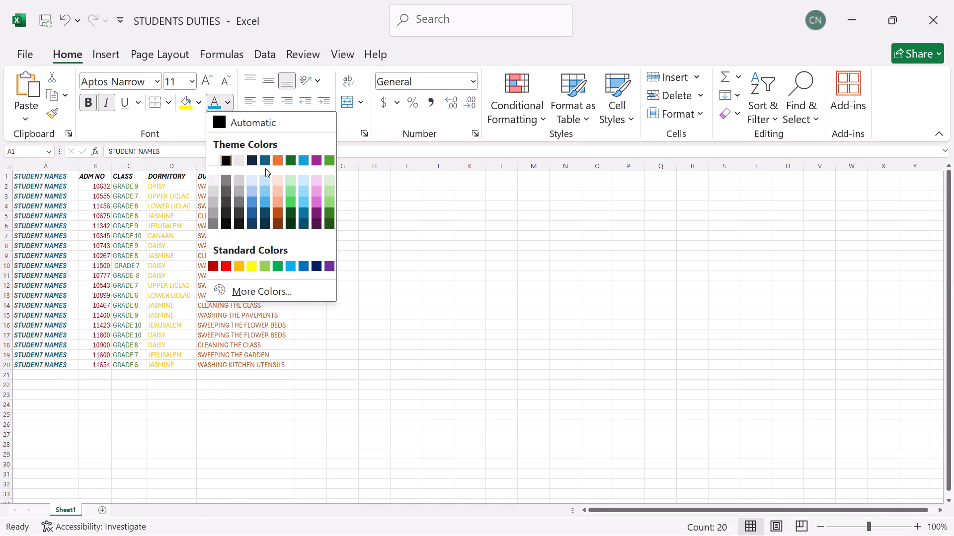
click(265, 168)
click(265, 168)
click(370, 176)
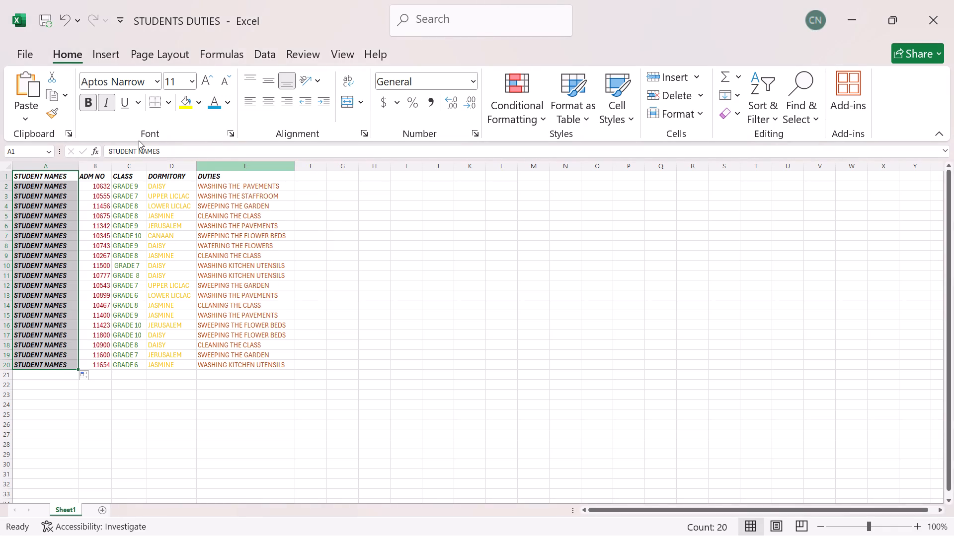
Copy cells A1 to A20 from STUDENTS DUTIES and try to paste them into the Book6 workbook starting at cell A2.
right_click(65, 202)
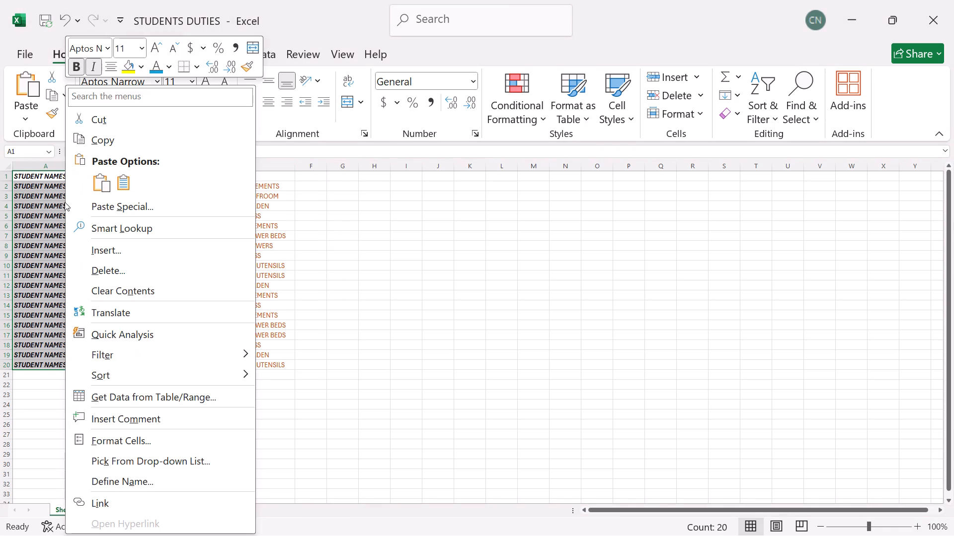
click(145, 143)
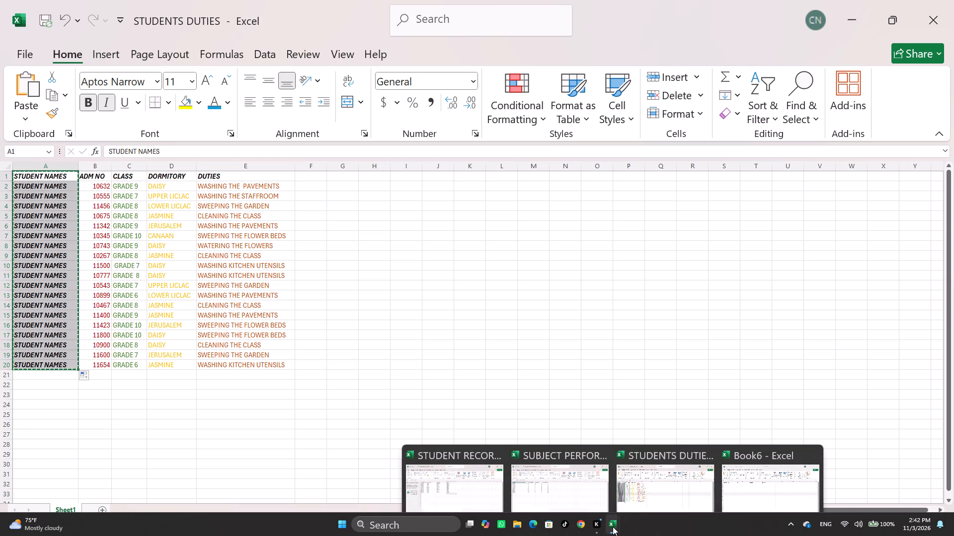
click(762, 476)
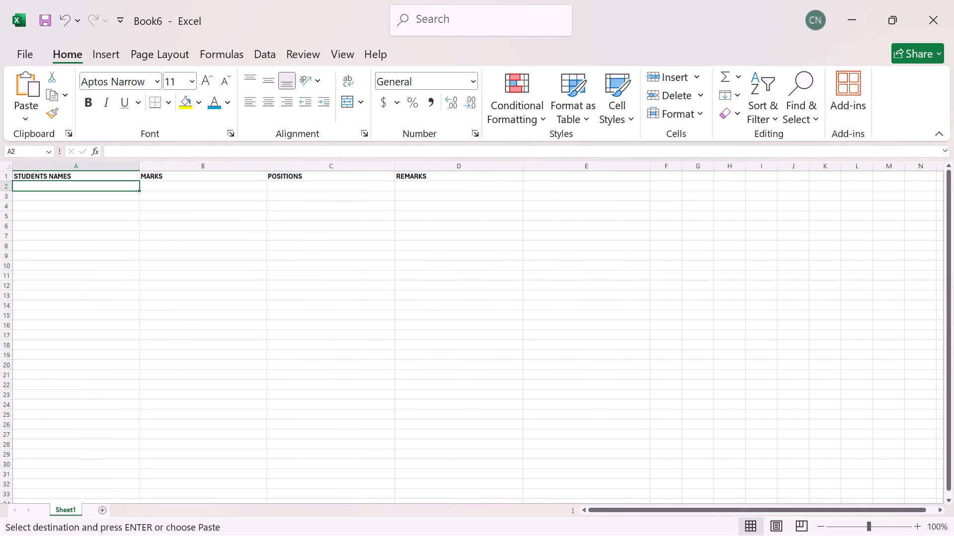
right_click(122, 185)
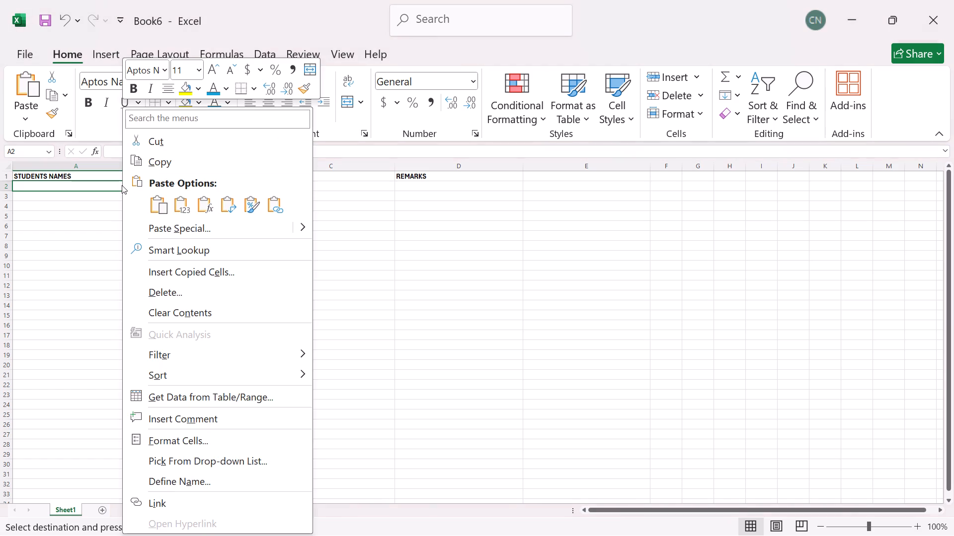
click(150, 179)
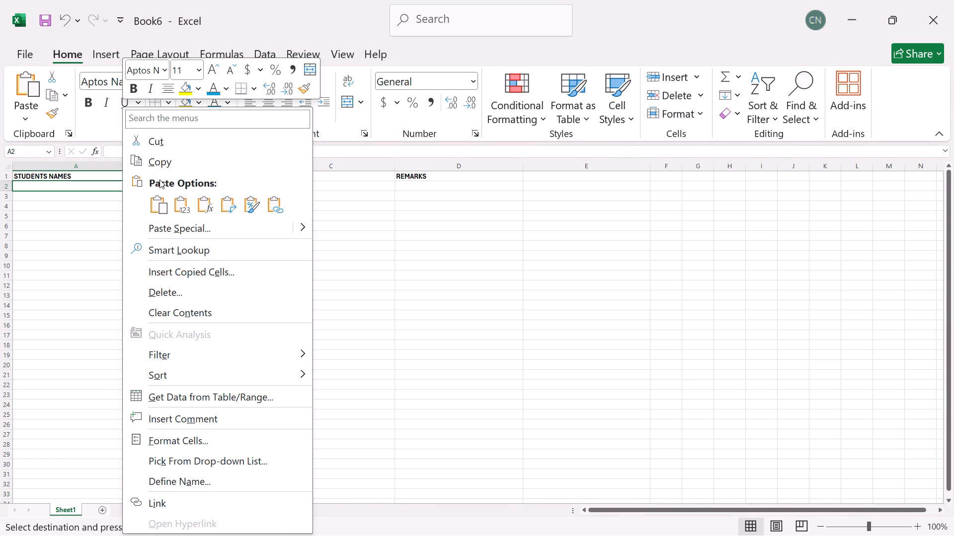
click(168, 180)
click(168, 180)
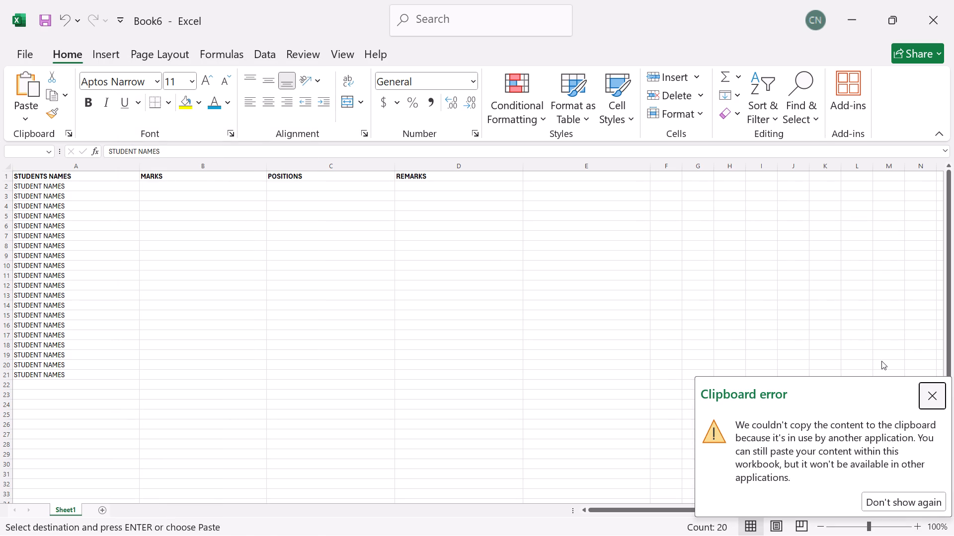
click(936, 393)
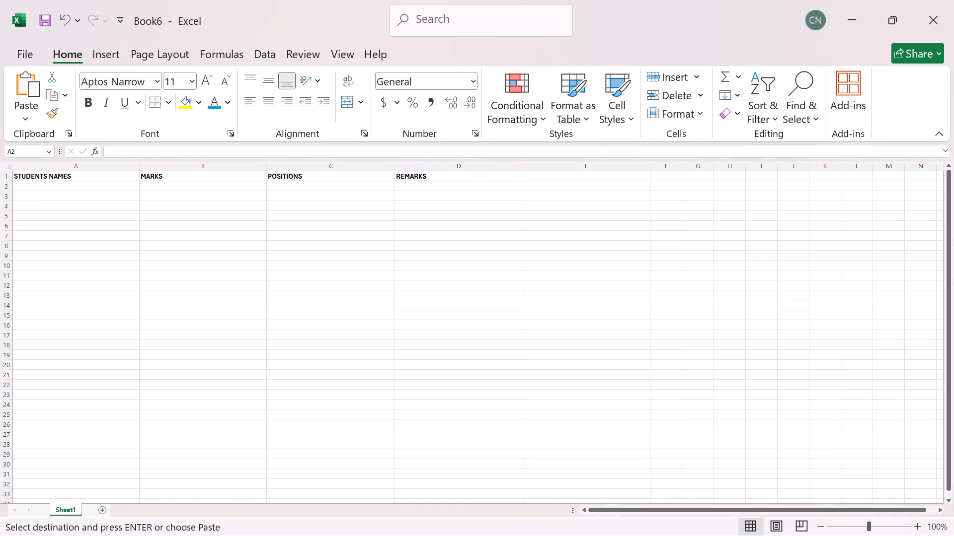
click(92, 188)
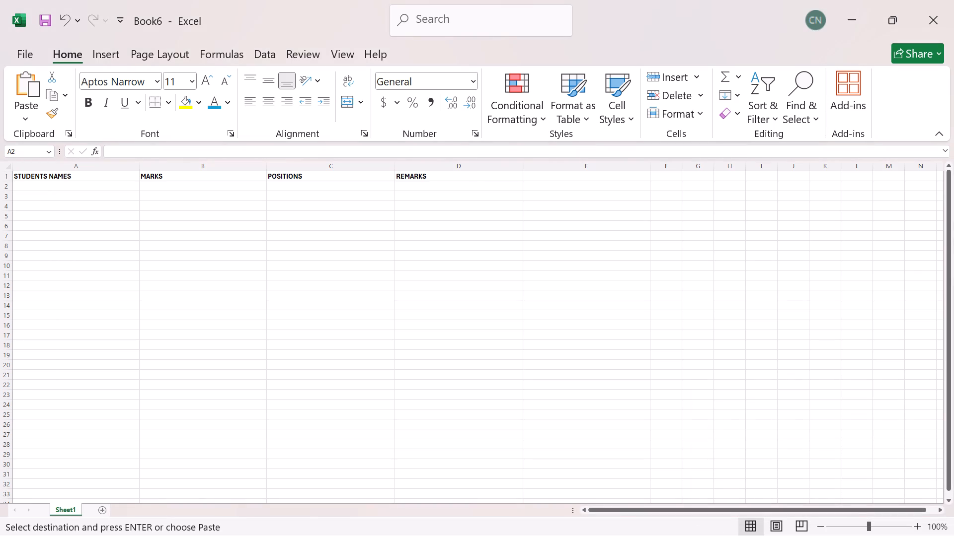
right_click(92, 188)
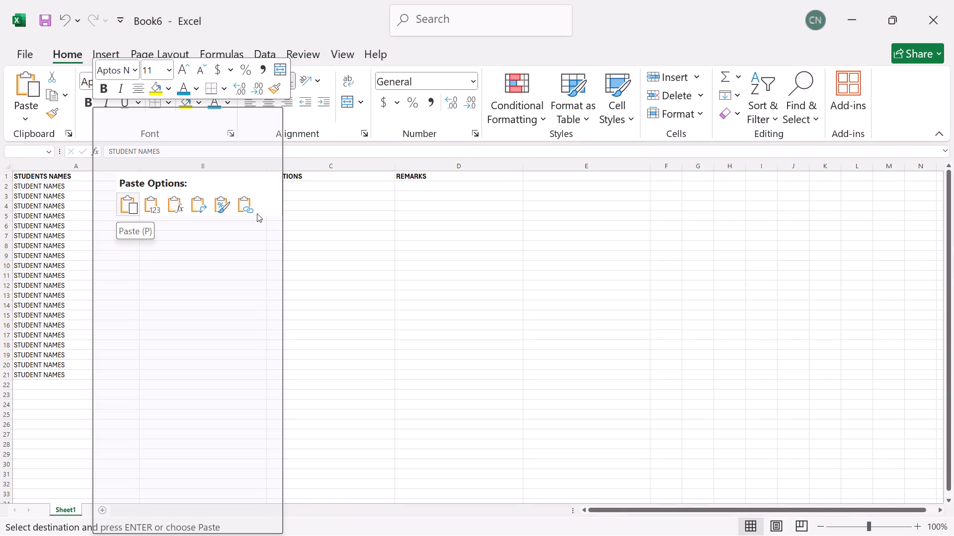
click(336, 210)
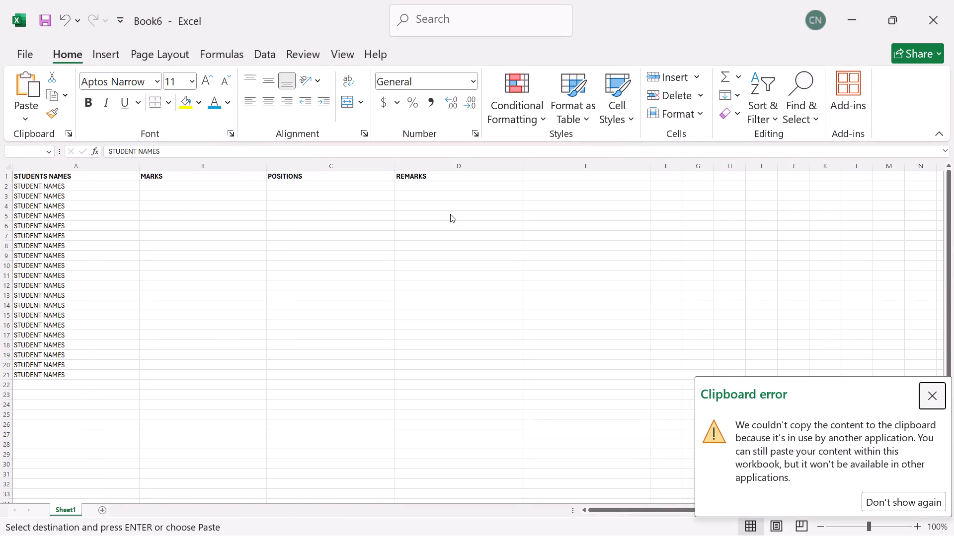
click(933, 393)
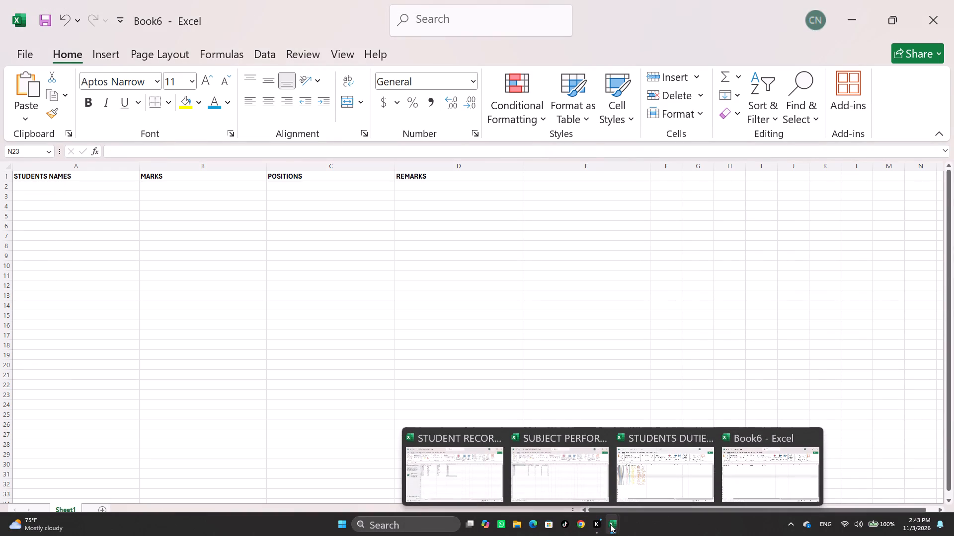
Switch back to the STUDENTS DUTIES workbook and undo the fill of the STUDENT NAMES heading down column A.
click(633, 492)
click(168, 400)
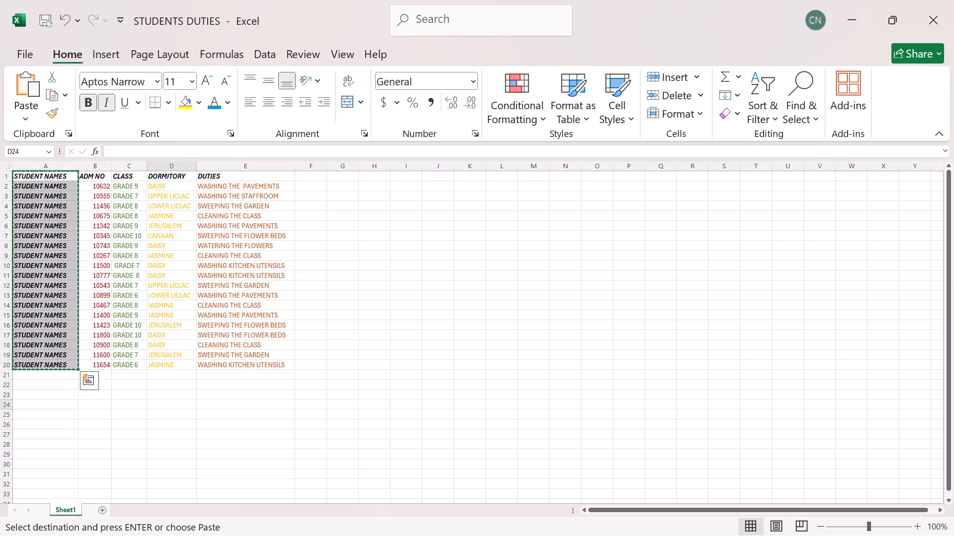
click(367, 283)
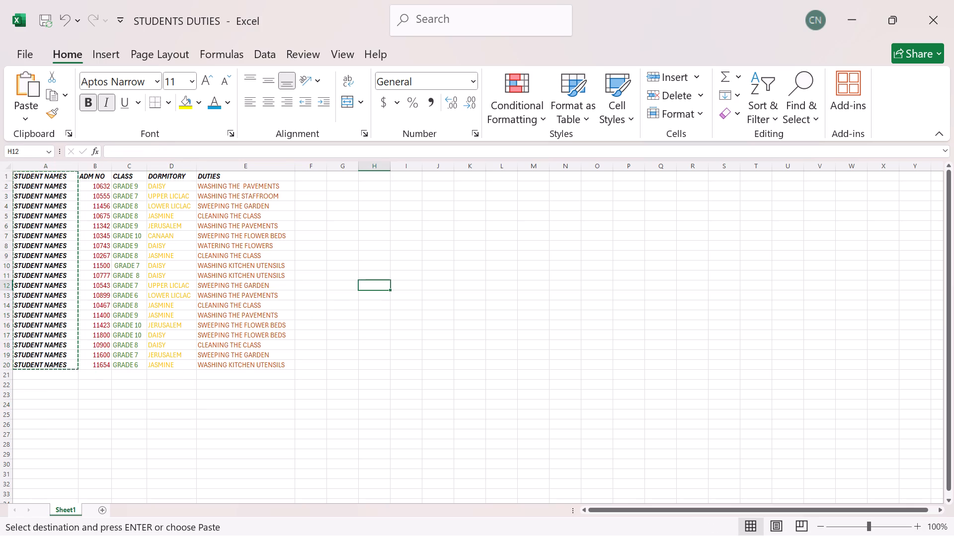
click(38, 171)
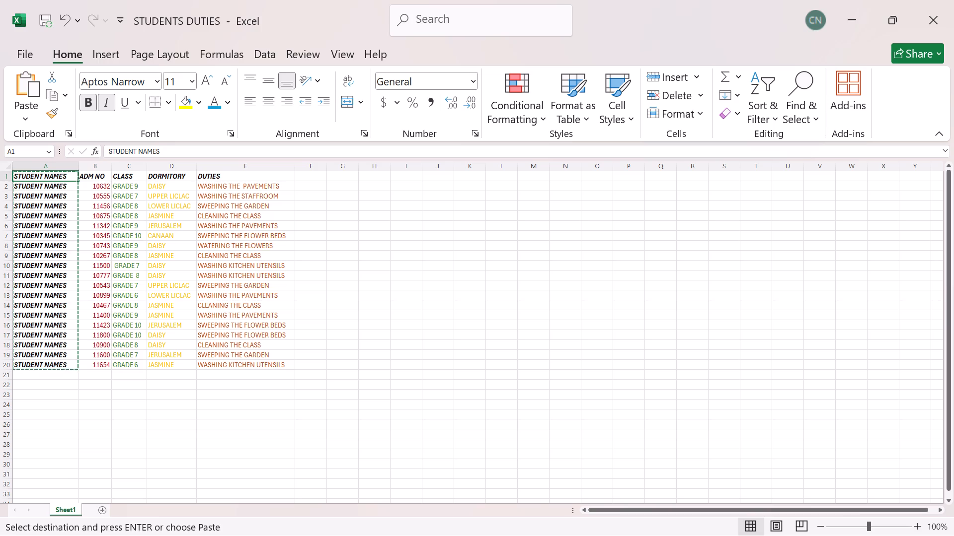
key(ctrl+z)
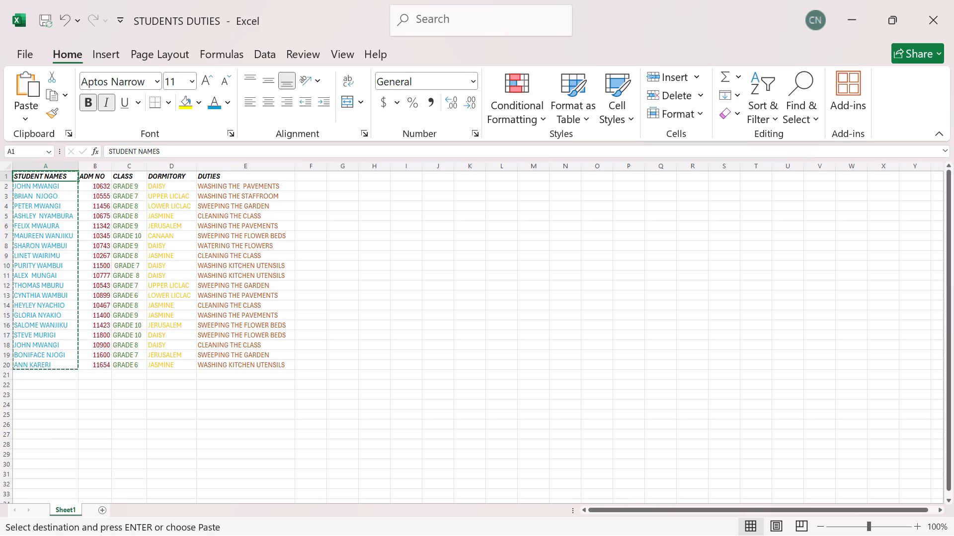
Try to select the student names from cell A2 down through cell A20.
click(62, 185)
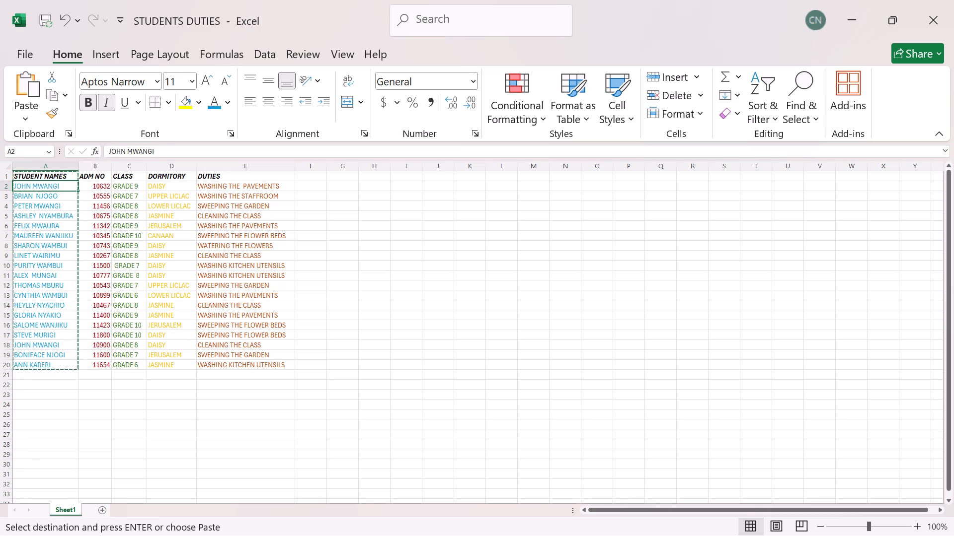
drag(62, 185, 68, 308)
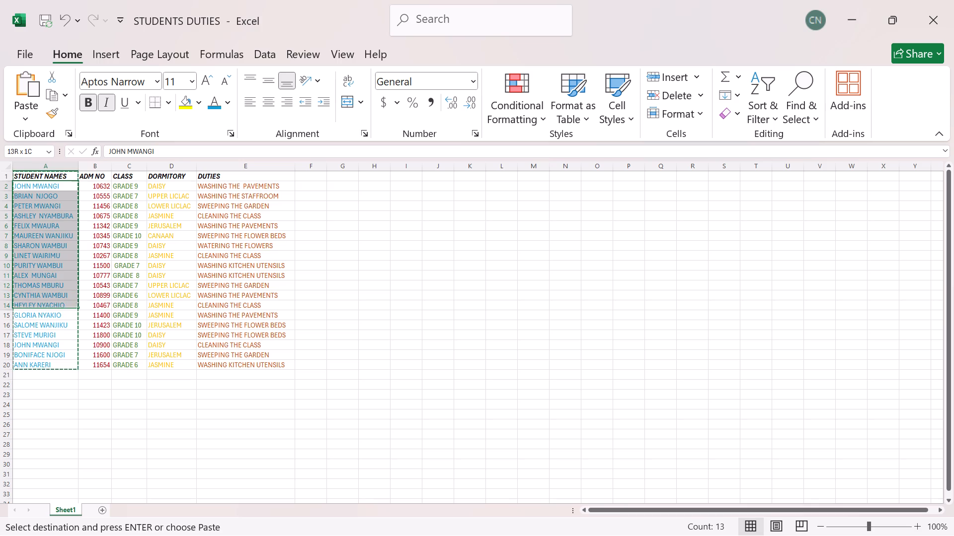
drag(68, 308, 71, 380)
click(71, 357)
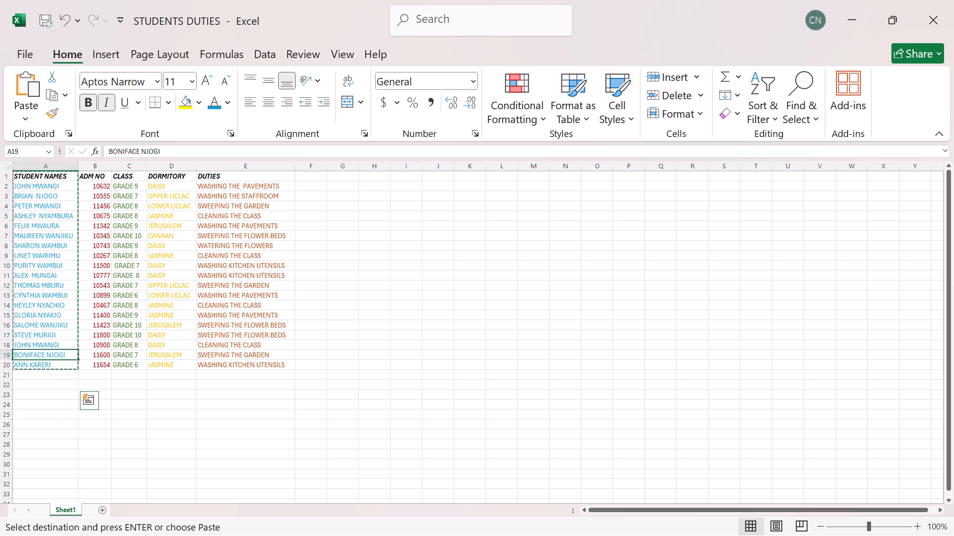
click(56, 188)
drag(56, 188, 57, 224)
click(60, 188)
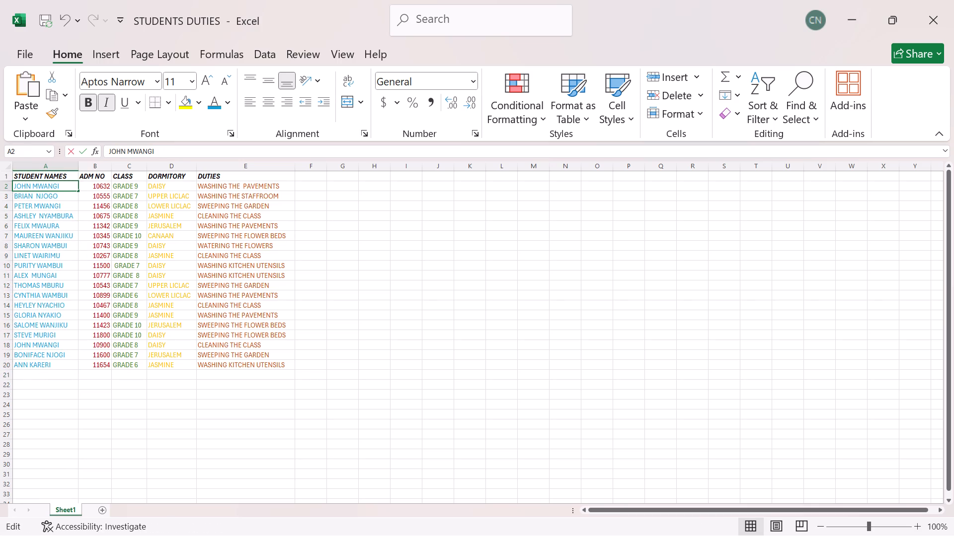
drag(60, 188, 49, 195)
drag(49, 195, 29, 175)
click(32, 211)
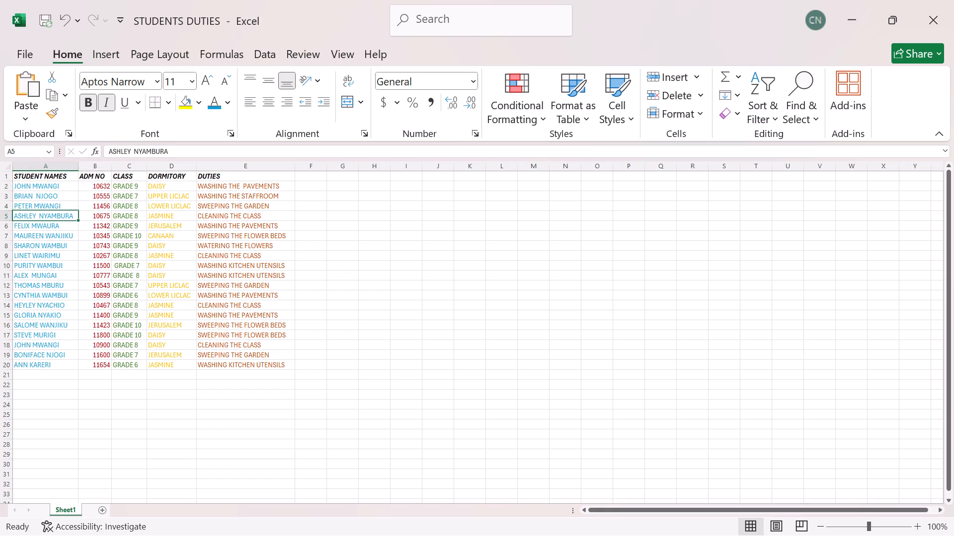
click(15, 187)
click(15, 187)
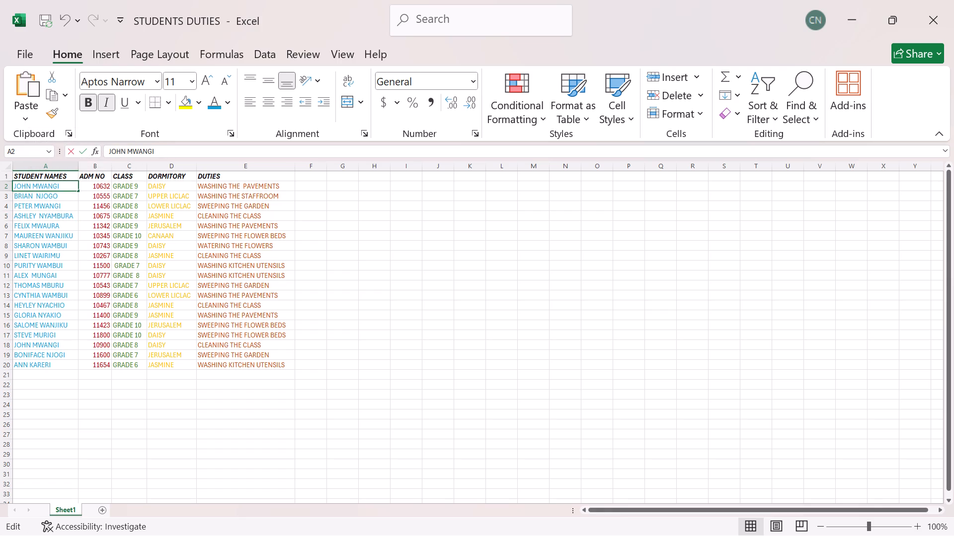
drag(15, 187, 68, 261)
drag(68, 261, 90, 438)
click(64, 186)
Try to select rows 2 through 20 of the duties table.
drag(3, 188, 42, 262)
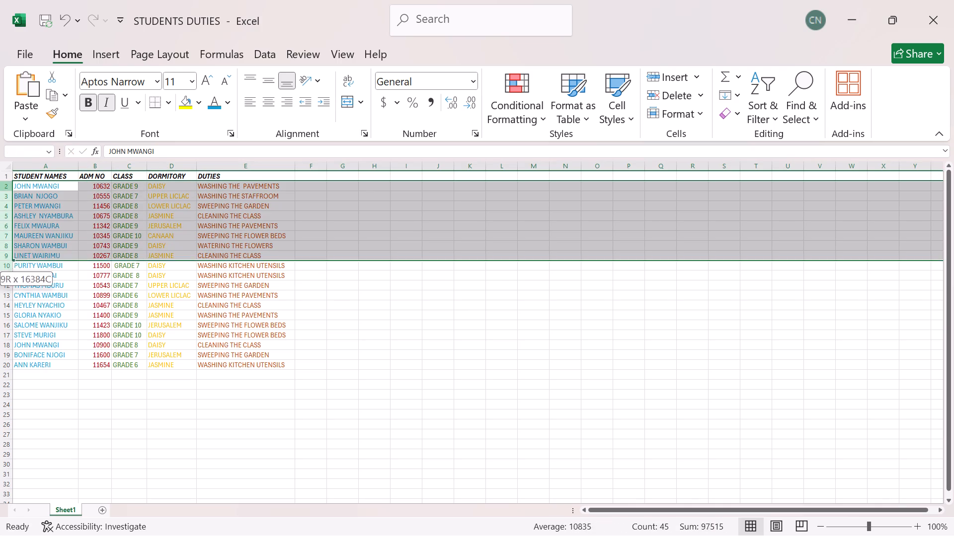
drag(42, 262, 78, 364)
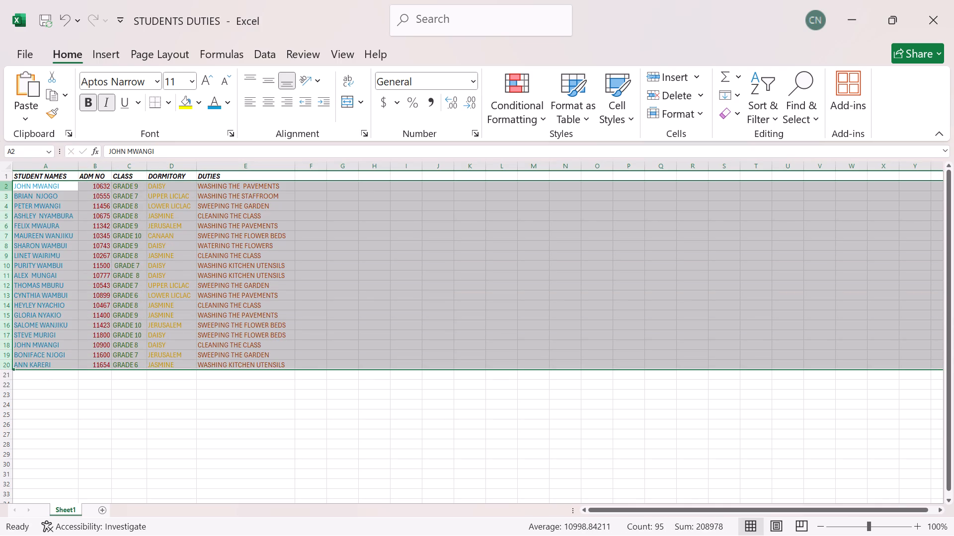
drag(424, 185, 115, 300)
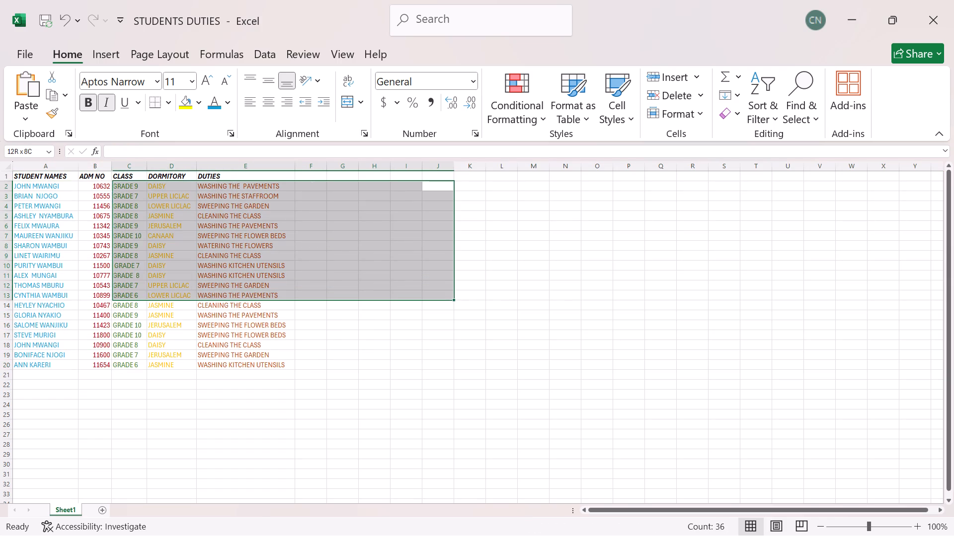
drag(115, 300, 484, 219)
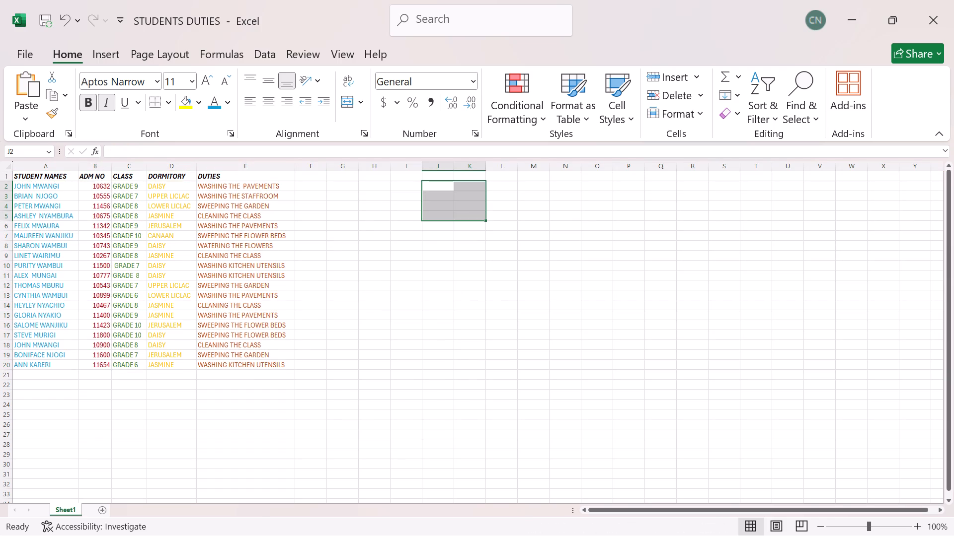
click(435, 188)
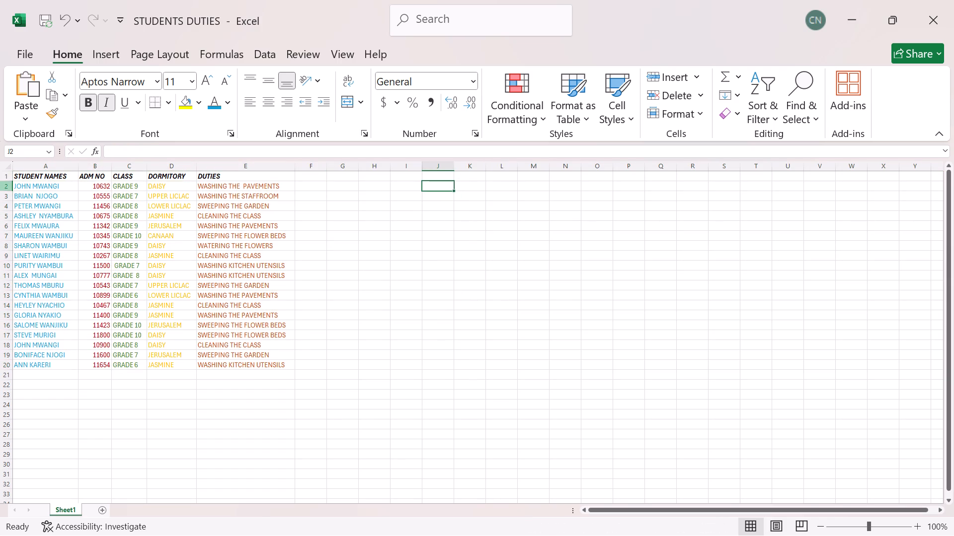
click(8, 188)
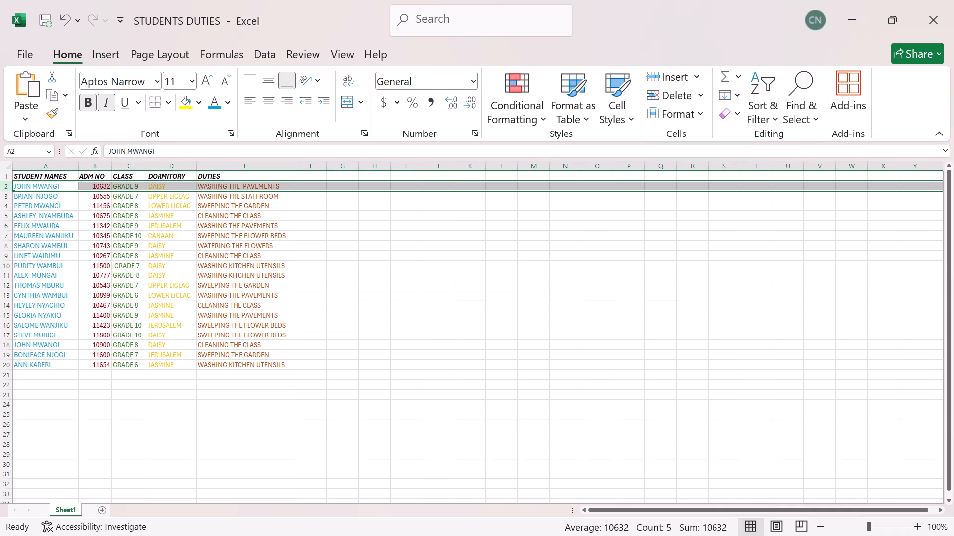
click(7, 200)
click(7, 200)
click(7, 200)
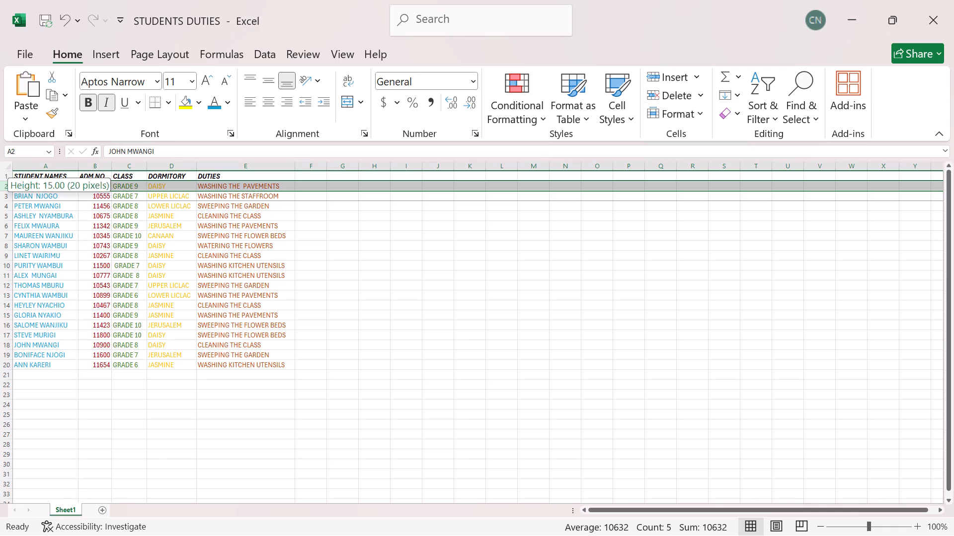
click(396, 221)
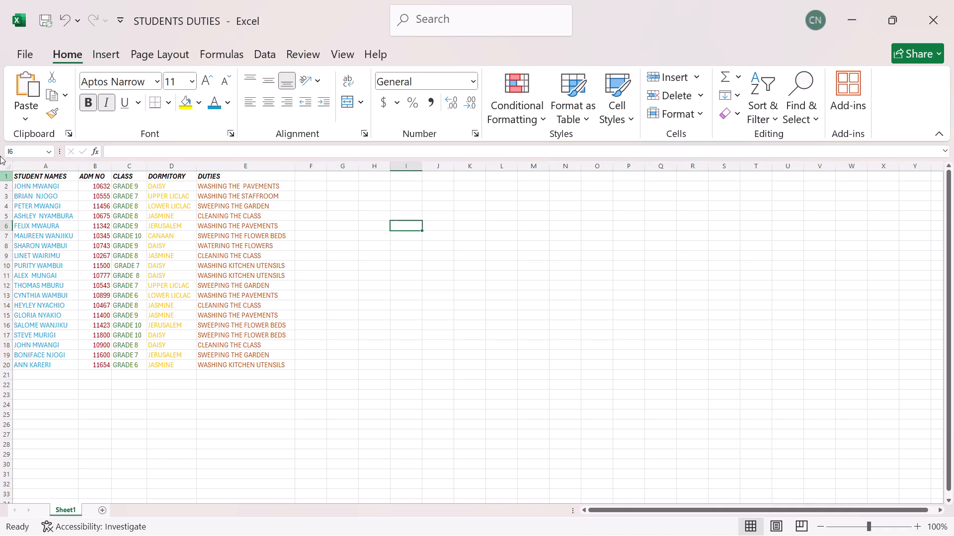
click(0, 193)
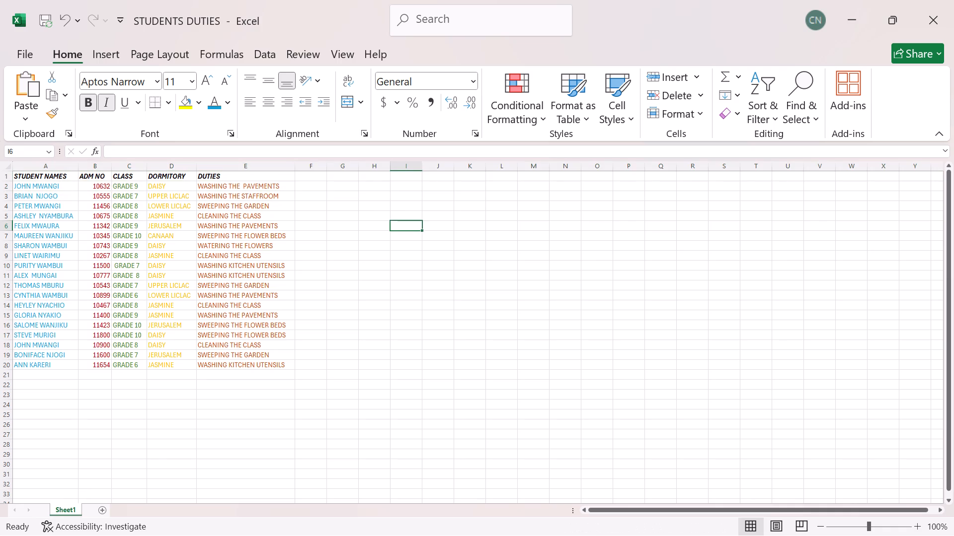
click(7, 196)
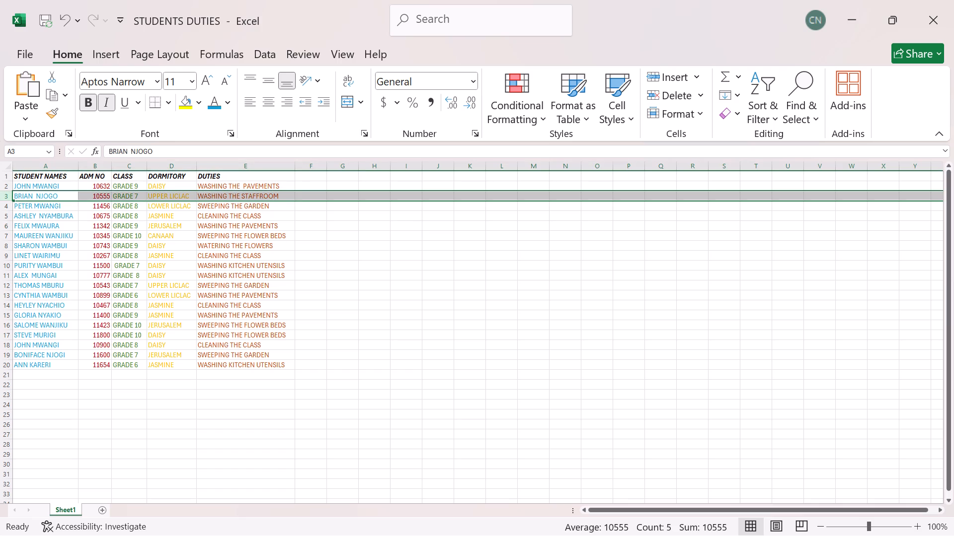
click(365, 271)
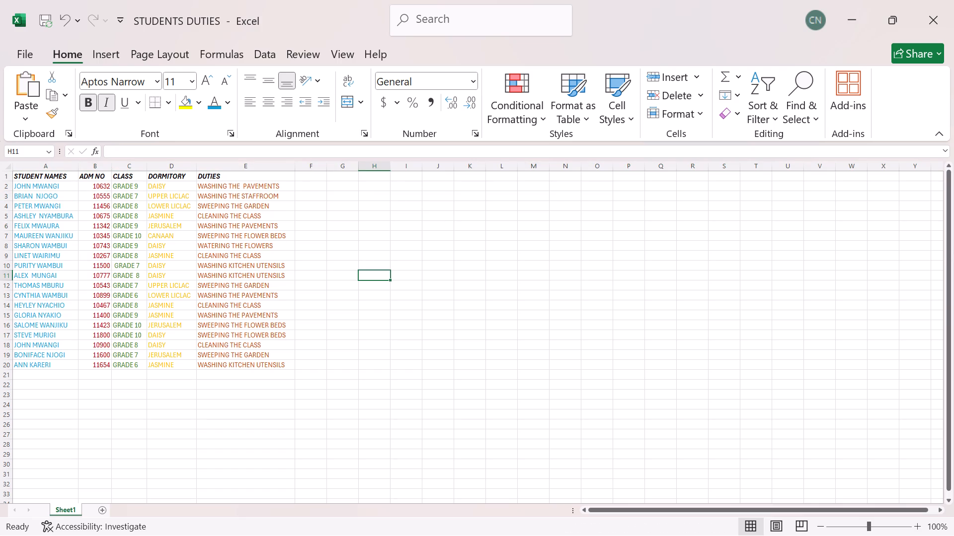
Select the student names in column A, starting from cell A2.
click(68, 185)
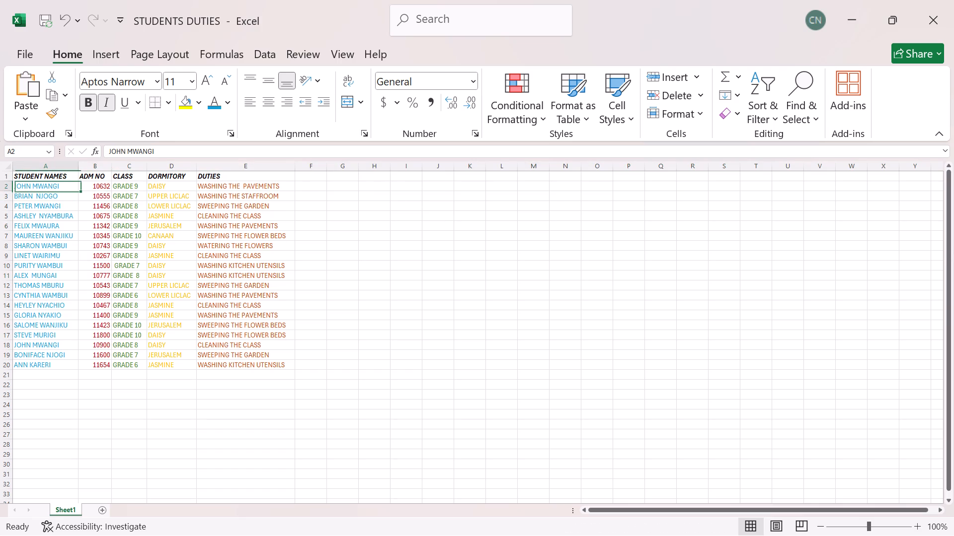
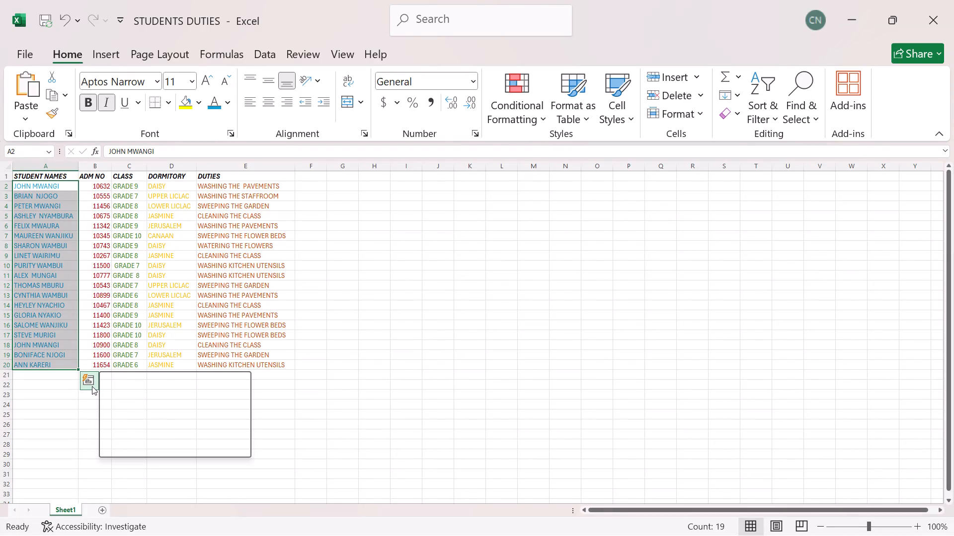
Copy the selected student names and paste them into Book6 starting at cell A2 under STUDENTS NAMES.
right_click(59, 313)
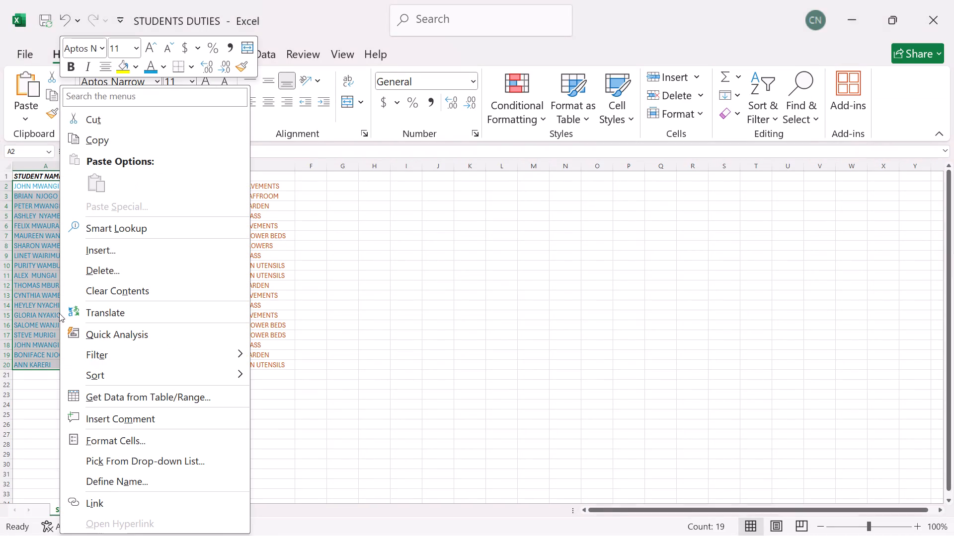
click(128, 145)
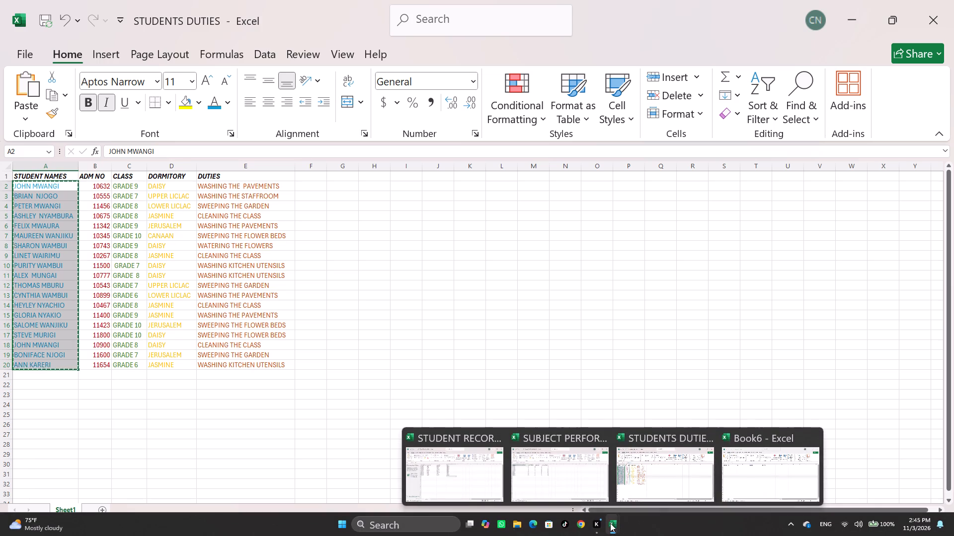
click(749, 476)
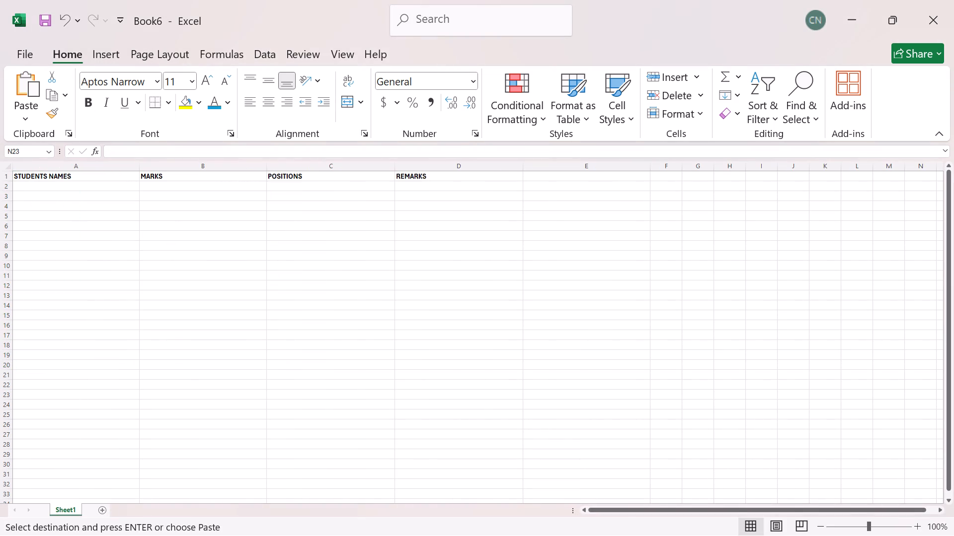
click(79, 187)
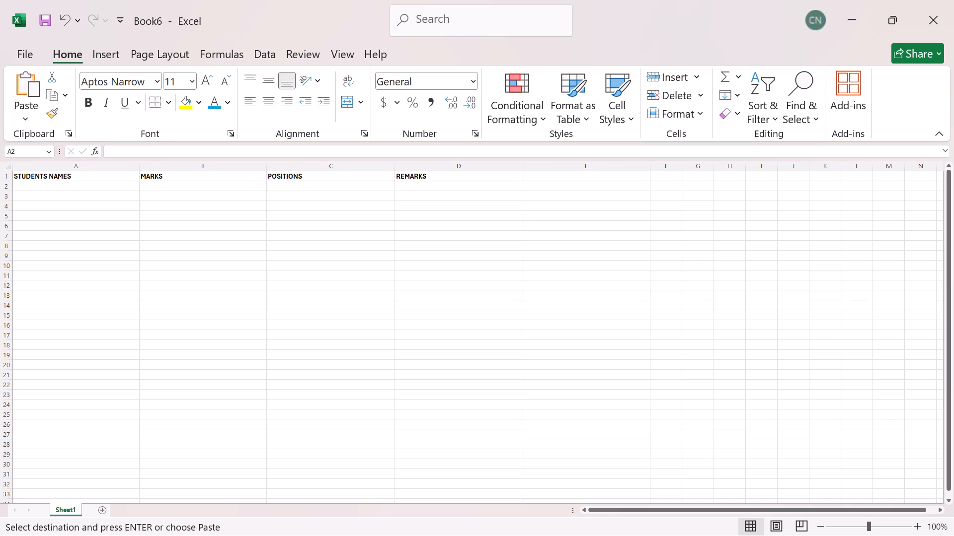
right_click(79, 187)
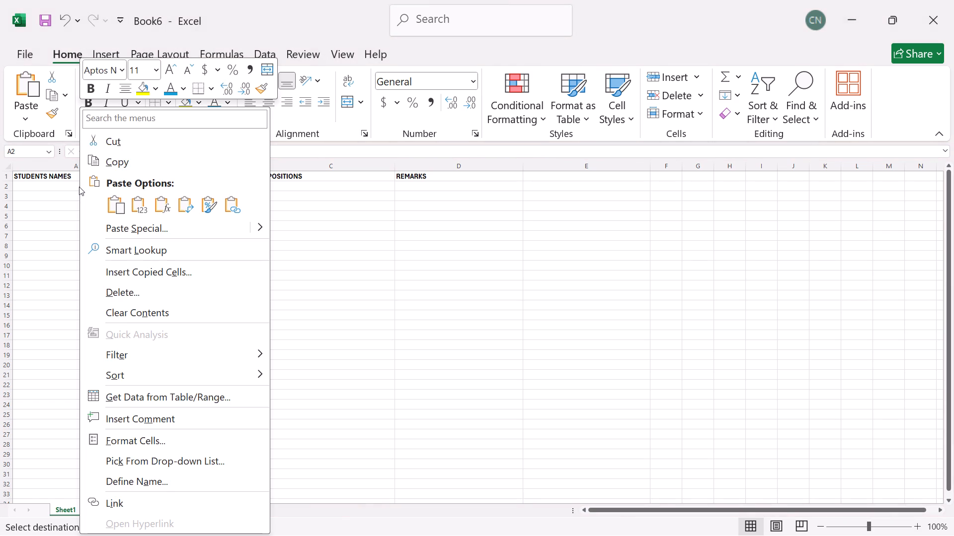
click(116, 202)
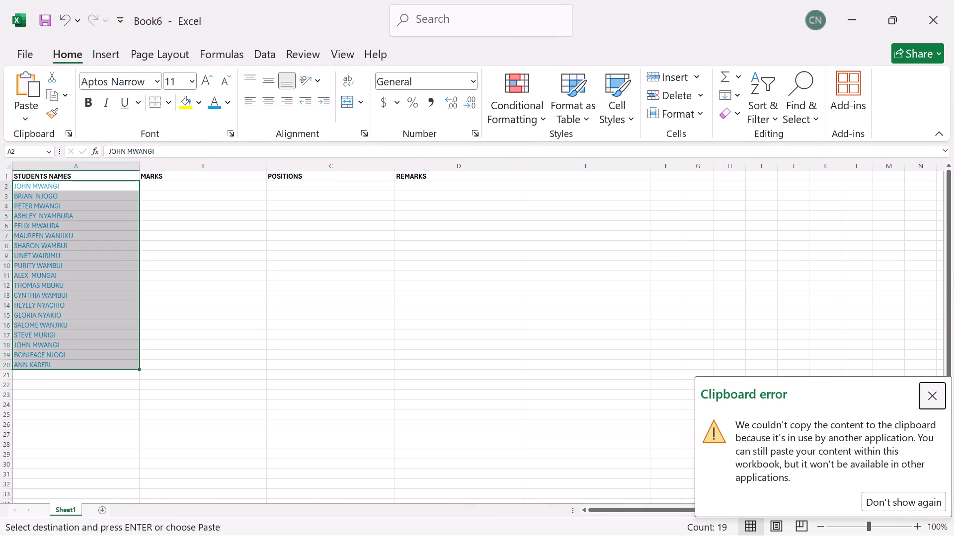
click(211, 208)
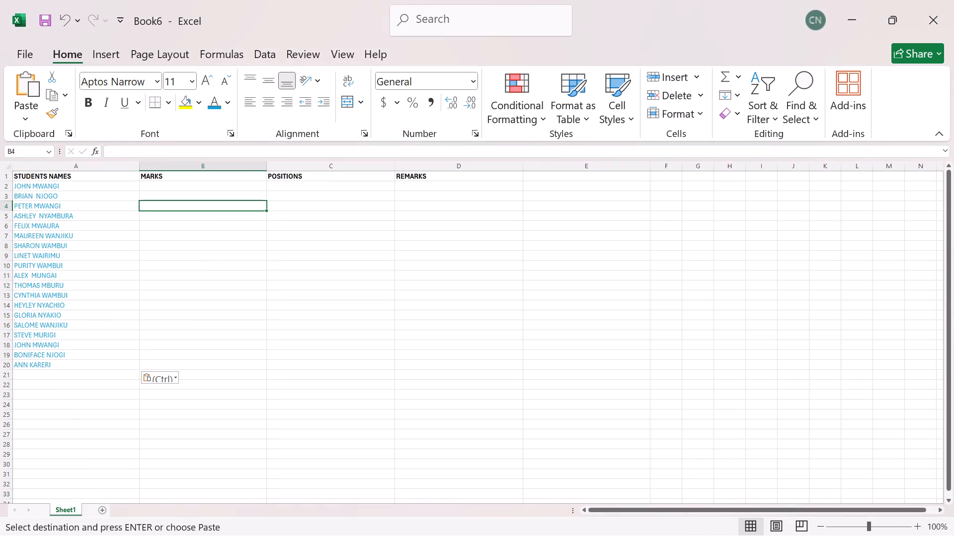
Enter the marks 500, 440, 400, 550 and 600 in cells B2 to B6 of the MARKS column.
click(175, 185)
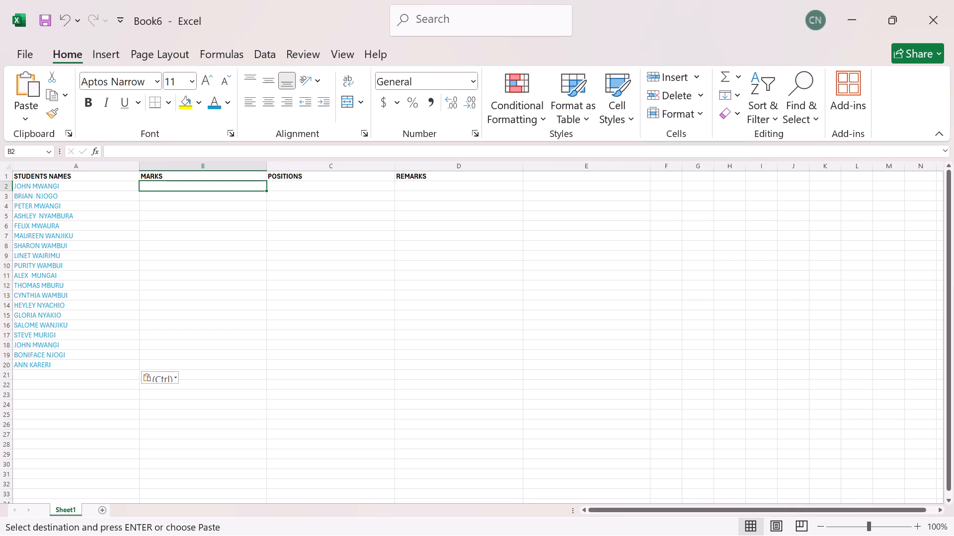
text(500)
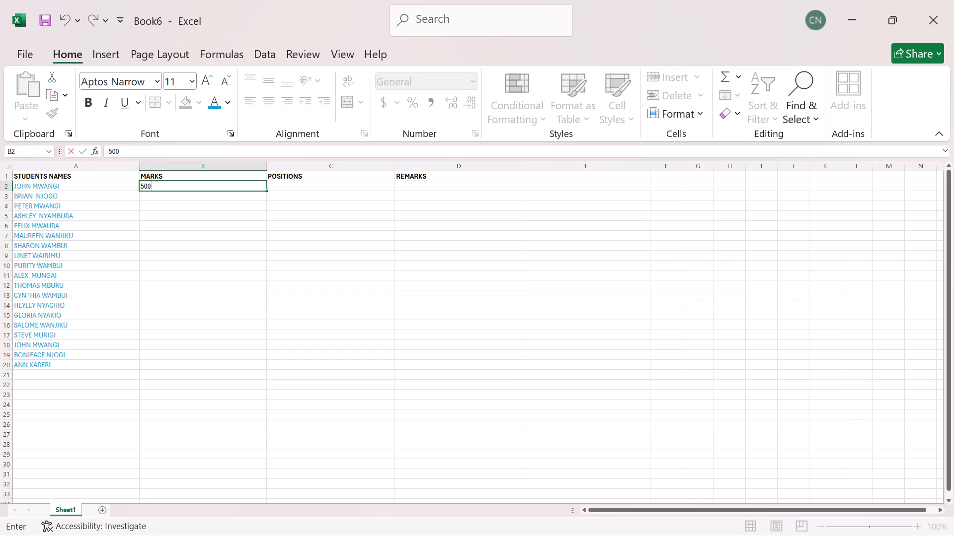
key(Return)
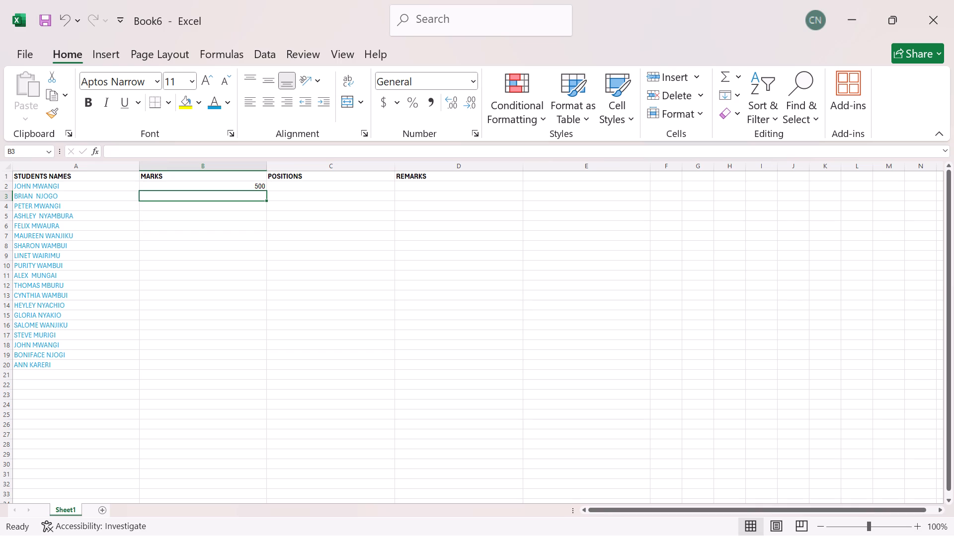
text(440)
key(Return)
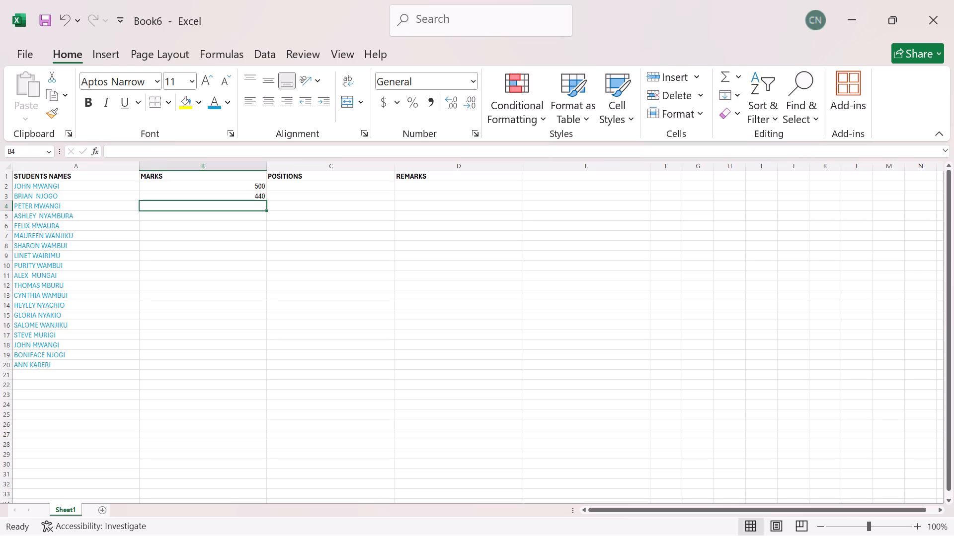
text(400)
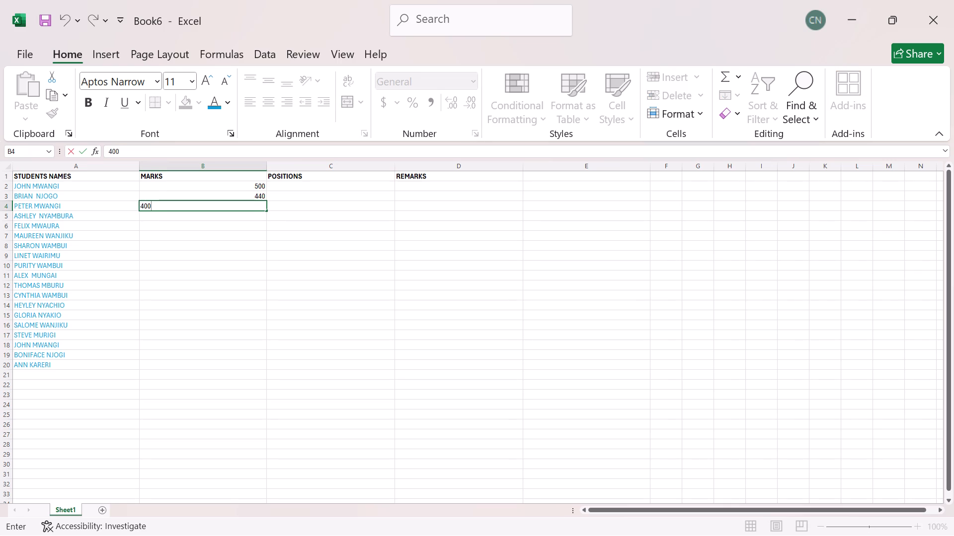
key(Return)
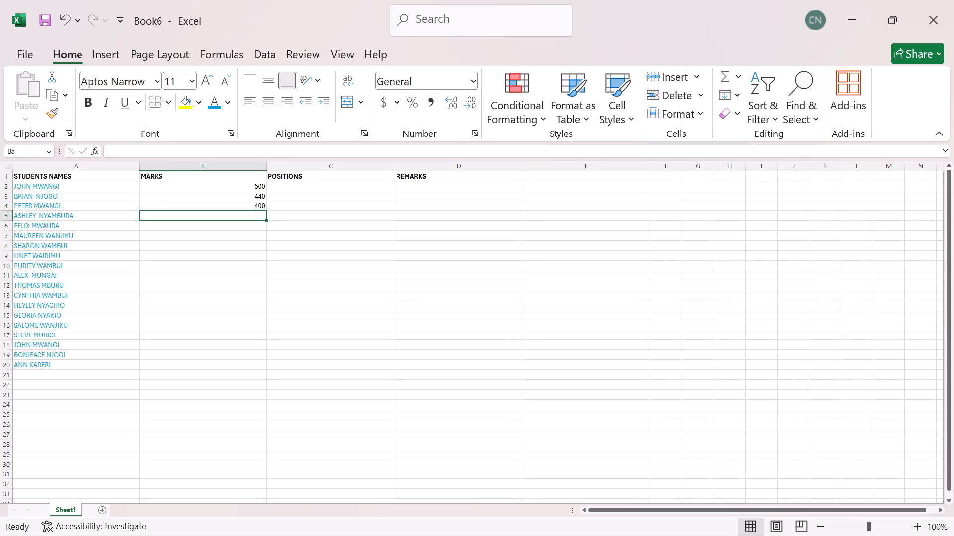
key(5)
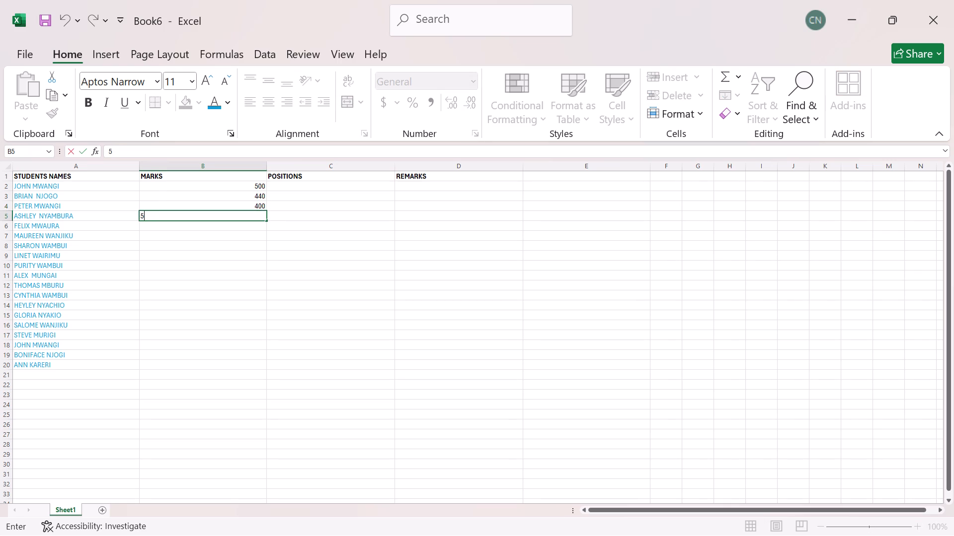
text(50)
key(Return)
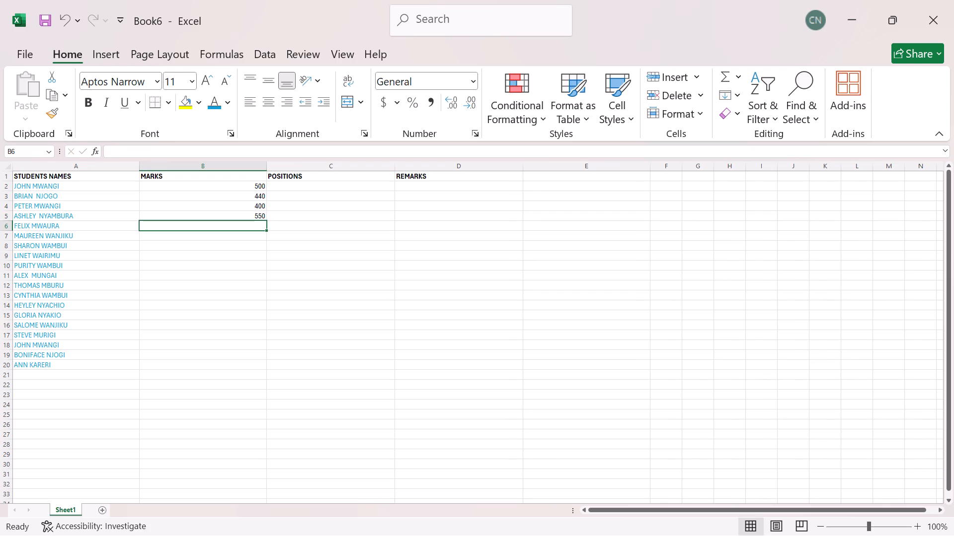
text(600)
key(Return)
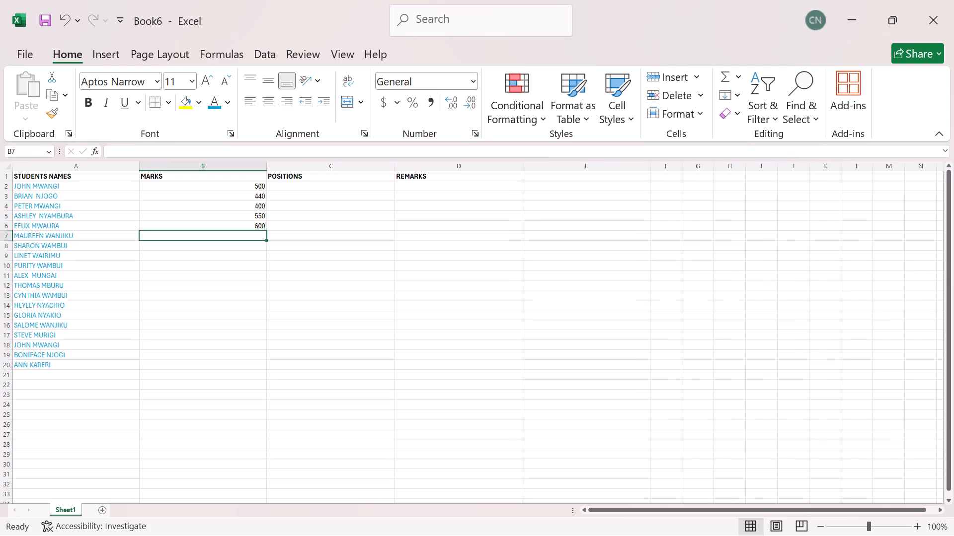
Enter the marks 630, 400, 378 and 300 in cells B7 to B10 of the MARKS column.
key(6)
text(30)
key(Return)
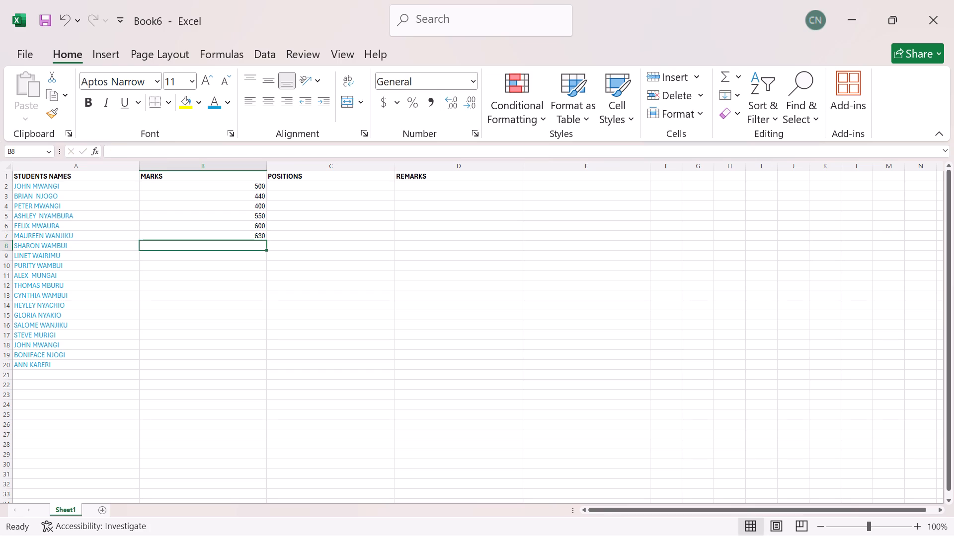
text(49)
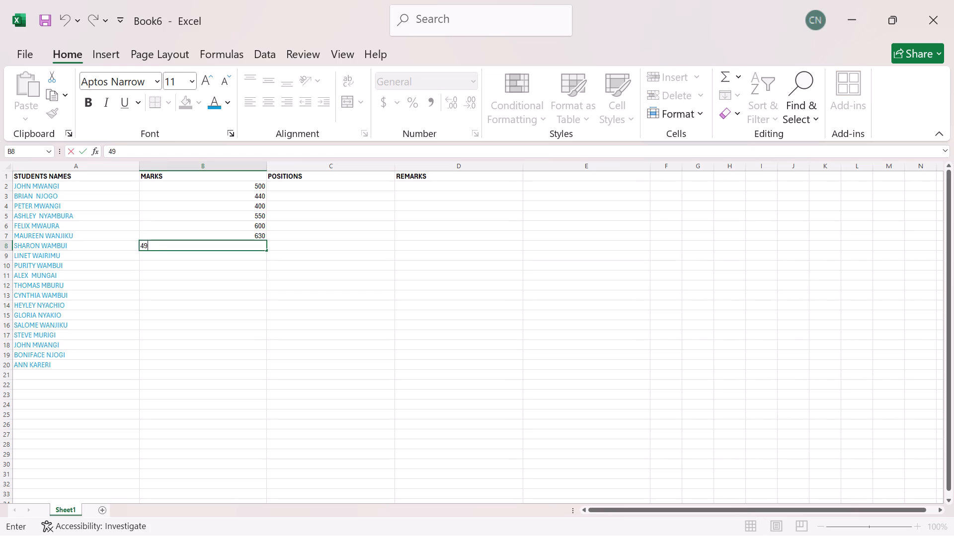
key(BackSpace)
text(00)
key(Return)
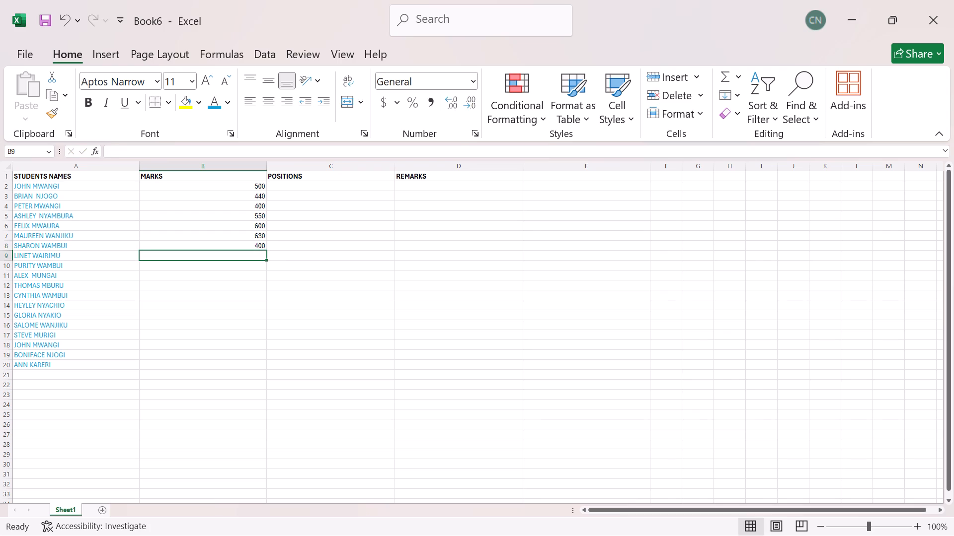
key(3)
text(78)
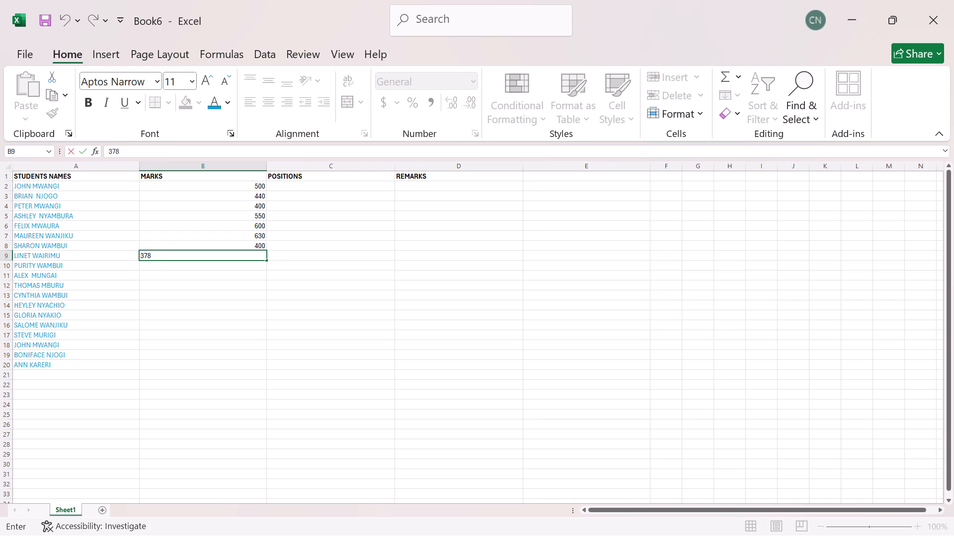
key(Return)
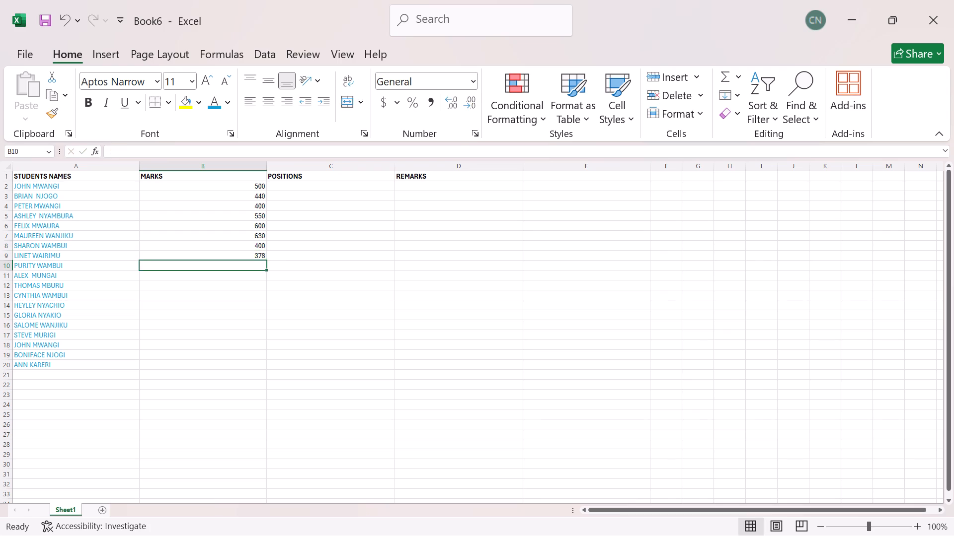
key(3)
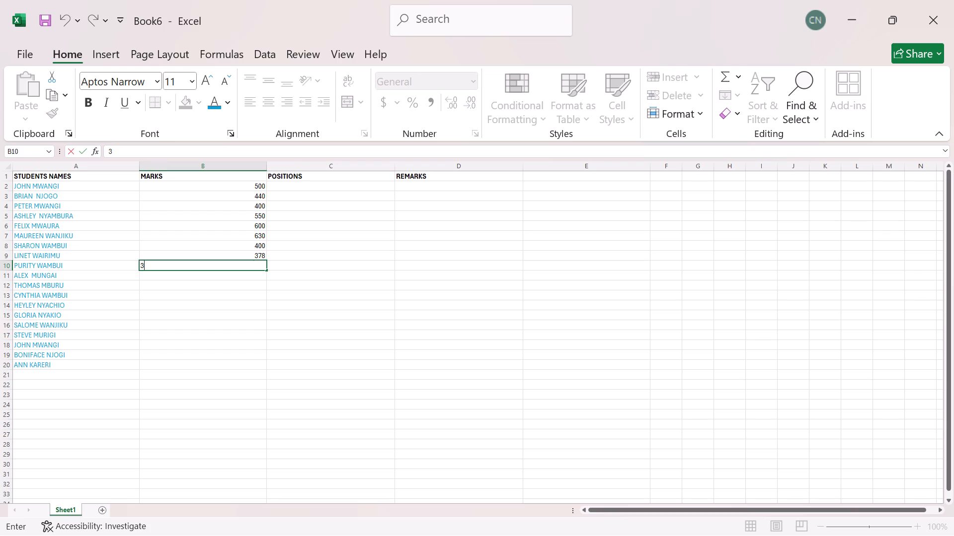
text(00)
key(Return)
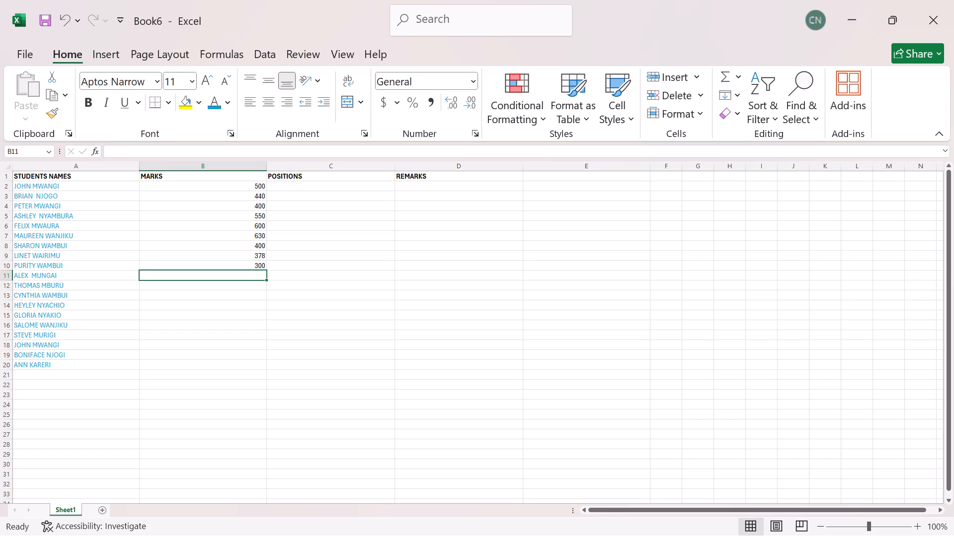
Enter the marks 560, 720 and 500 in cells B11 to B13 of the MARKS column.
key(5)
key(6)
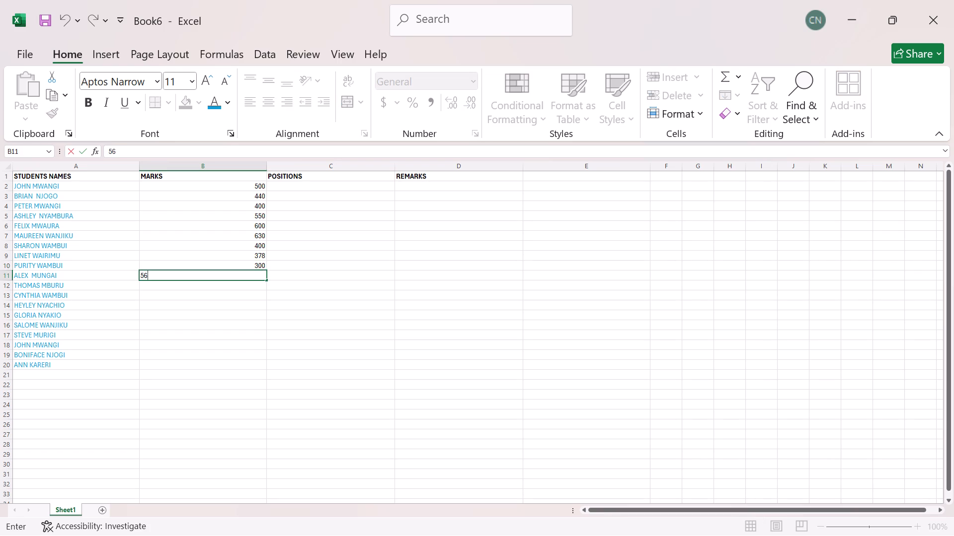
key(0)
key(Return)
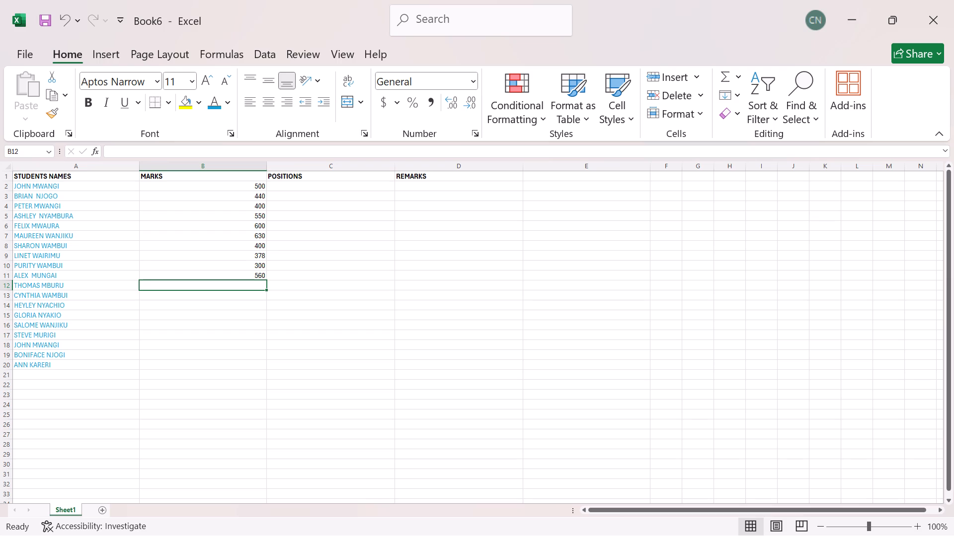
key(7)
text(20)
key(Return)
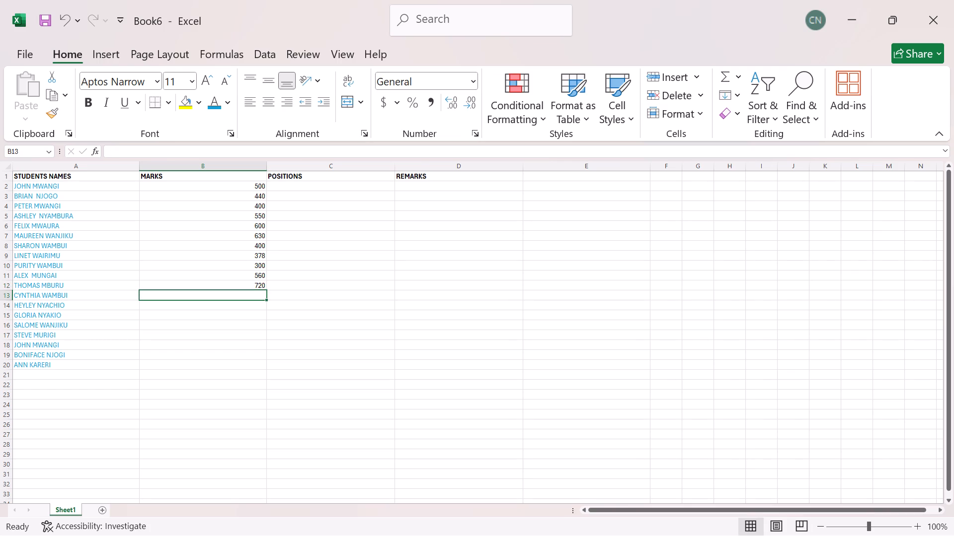
text(500)
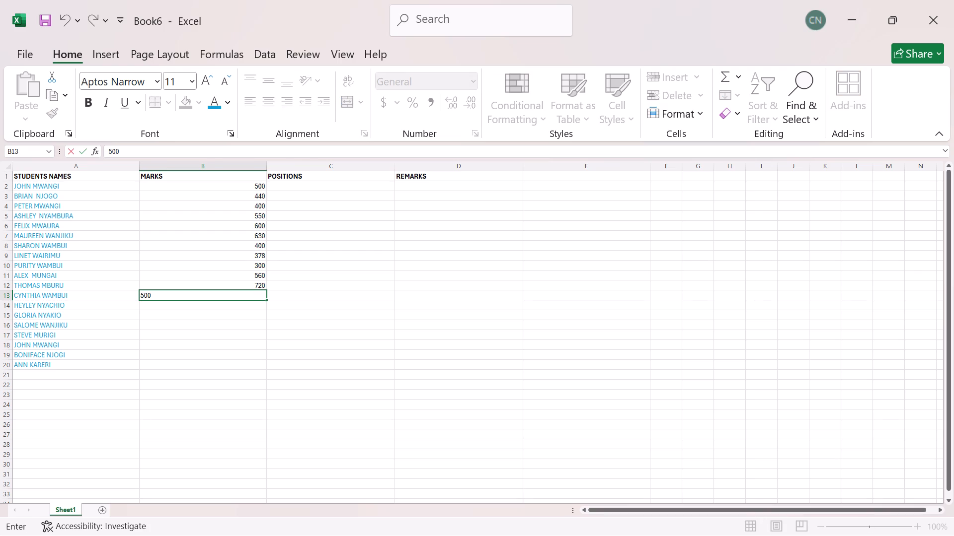
key(Return)
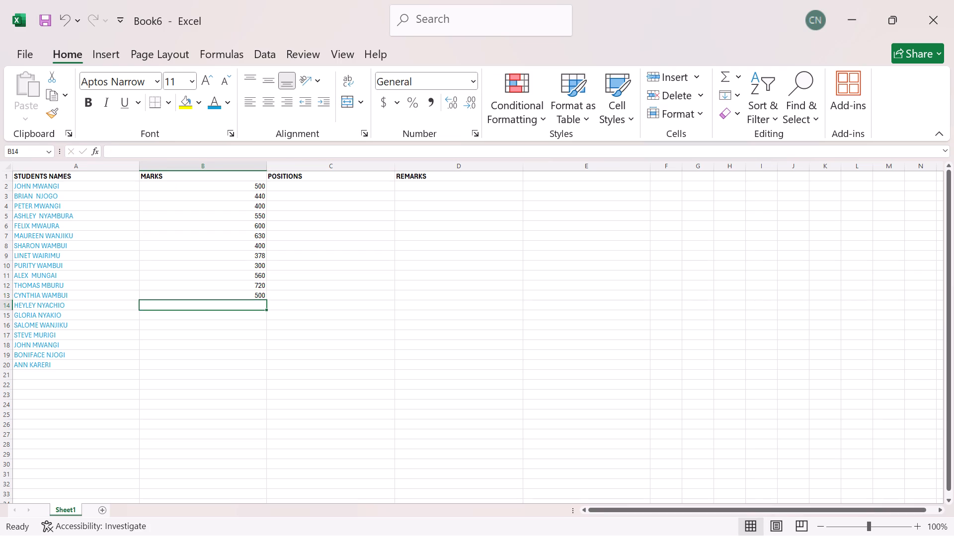
Enter the marks 420, 455 and 670 in cells B14 to B16 of the MARKS column.
key(4)
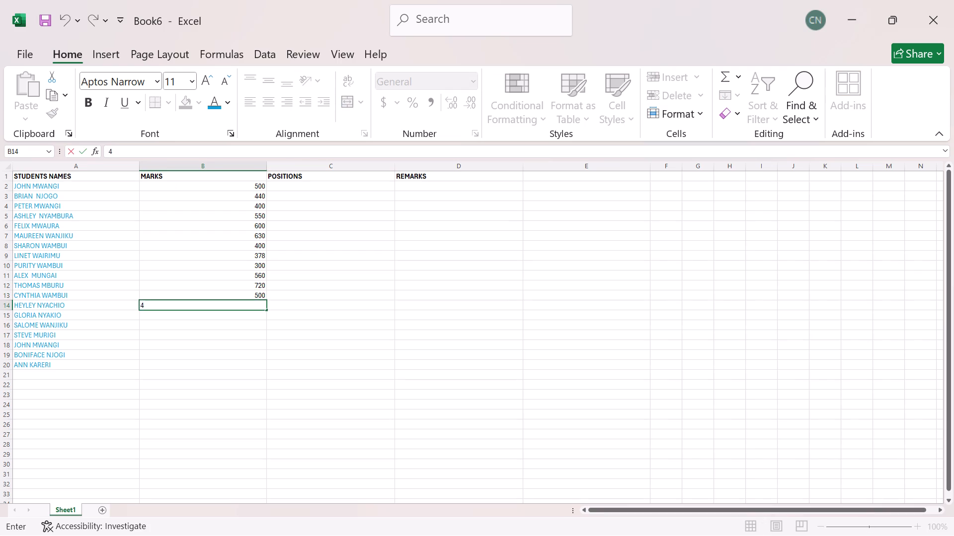
text(20)
key(Return)
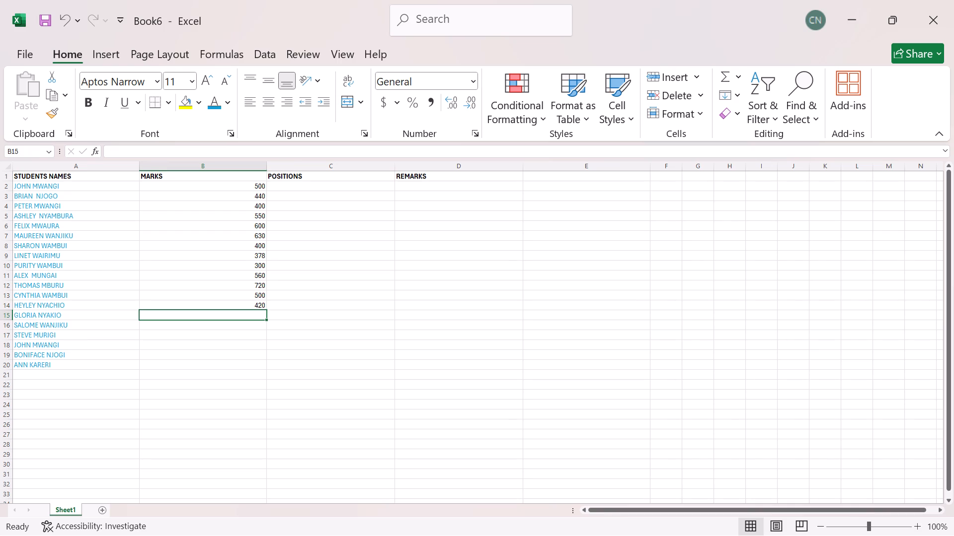
text(455)
key(Return)
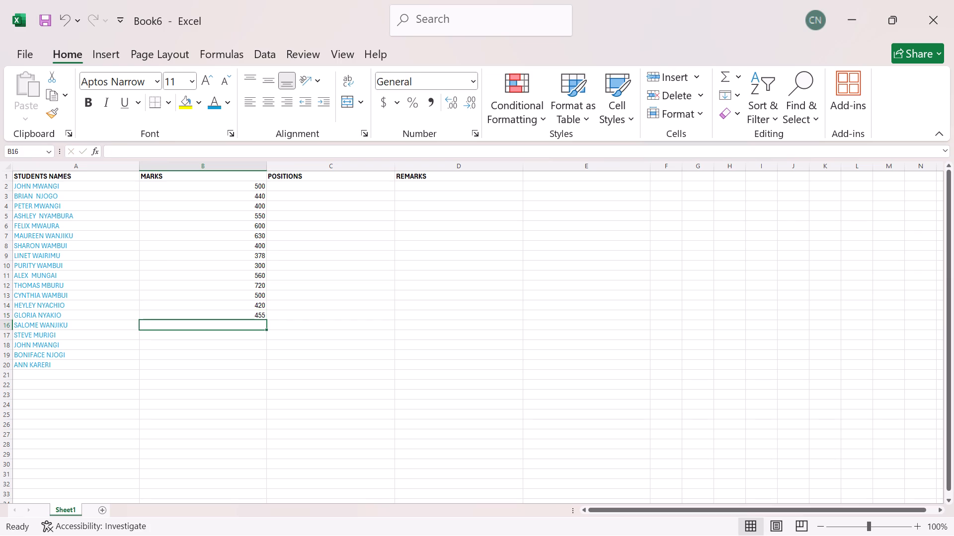
key(6)
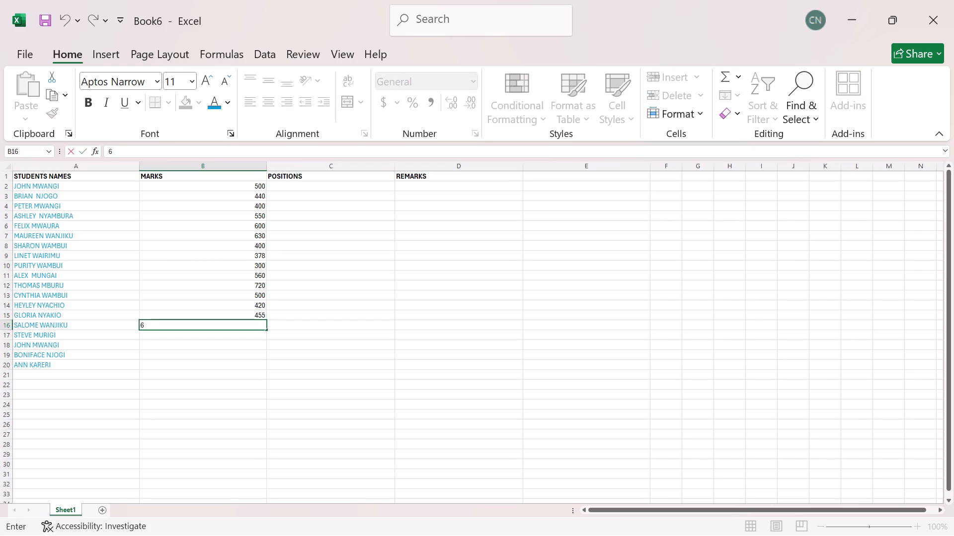
text(70)
key(Return)
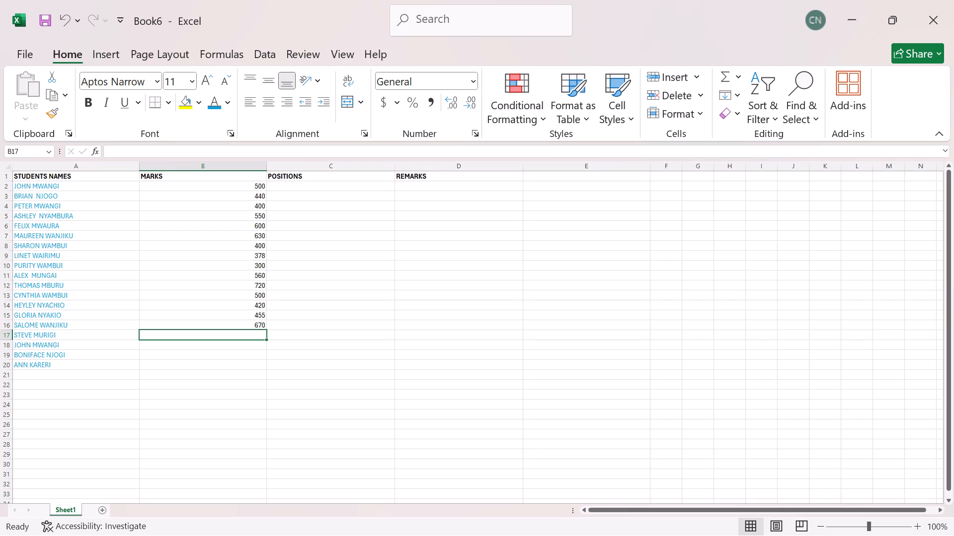
Enter the marks 590, 479, 750 and 800 in cells B17 to B20 of the MARKS column.
key(5)
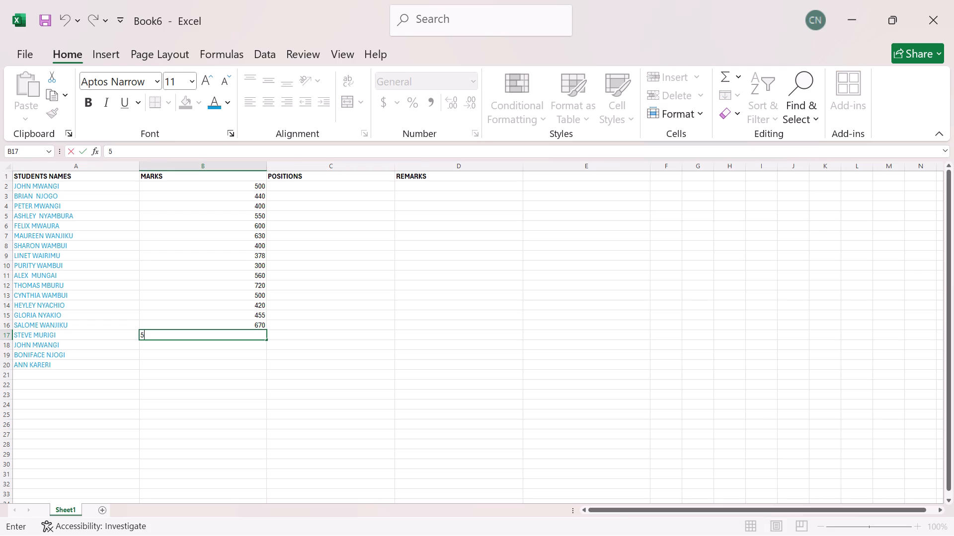
text(90)
key(Return)
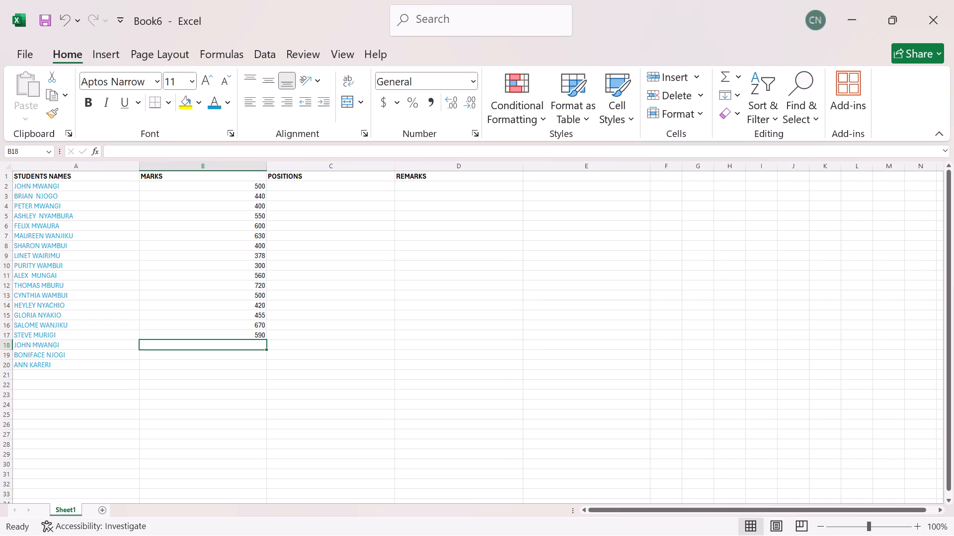
key(4)
key(7)
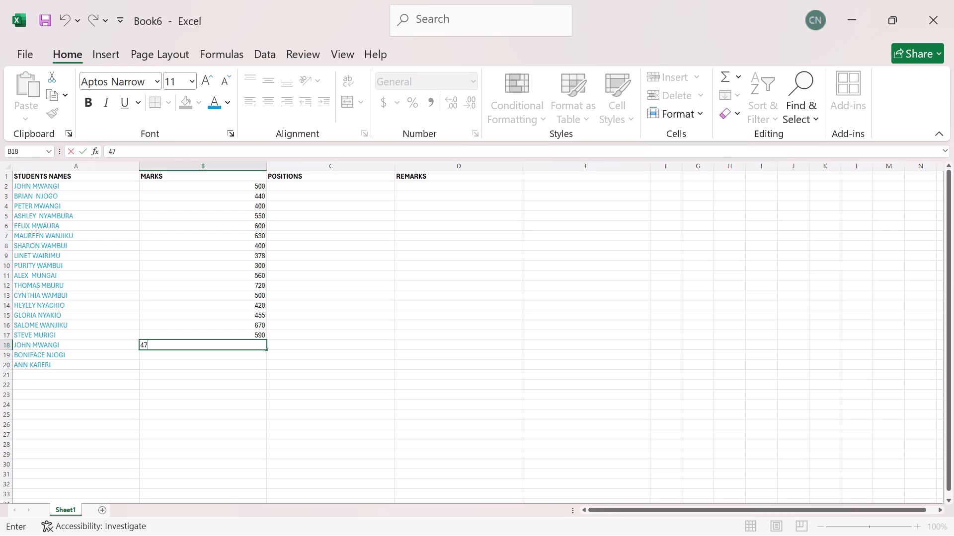
key(9)
key(Return)
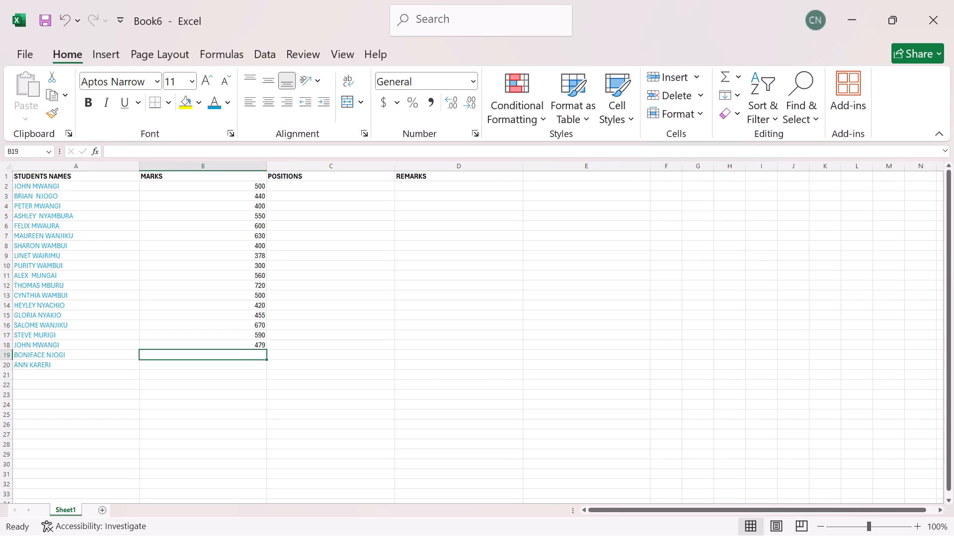
key(7)
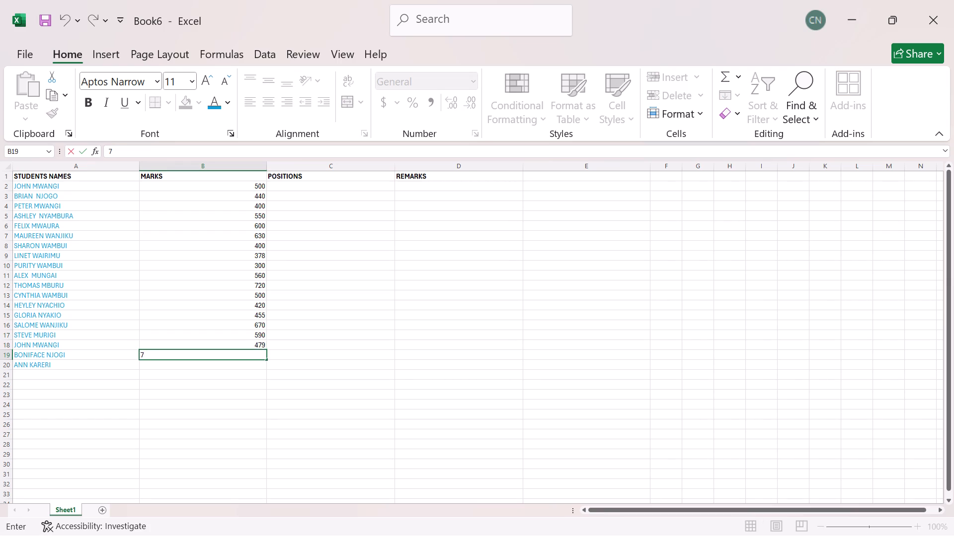
text(50)
key(Return)
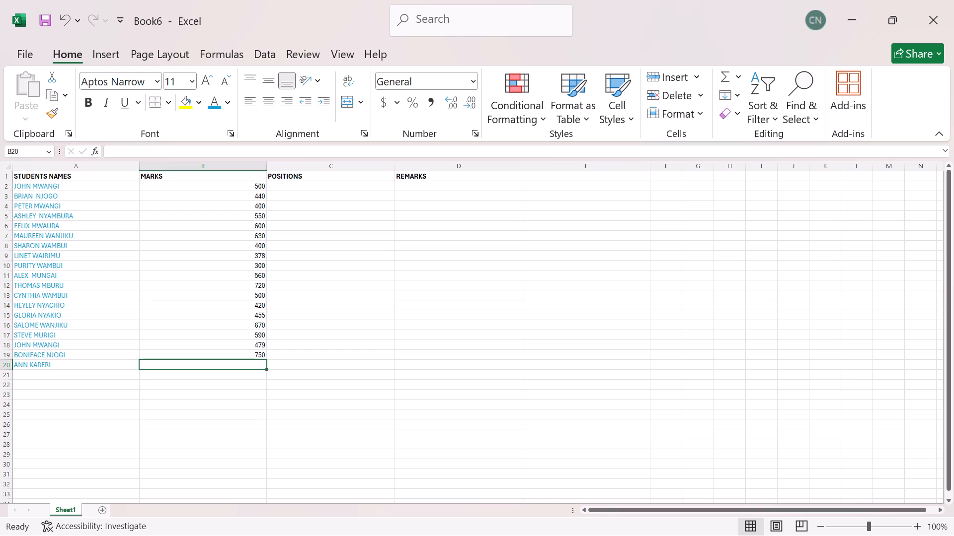
text(800)
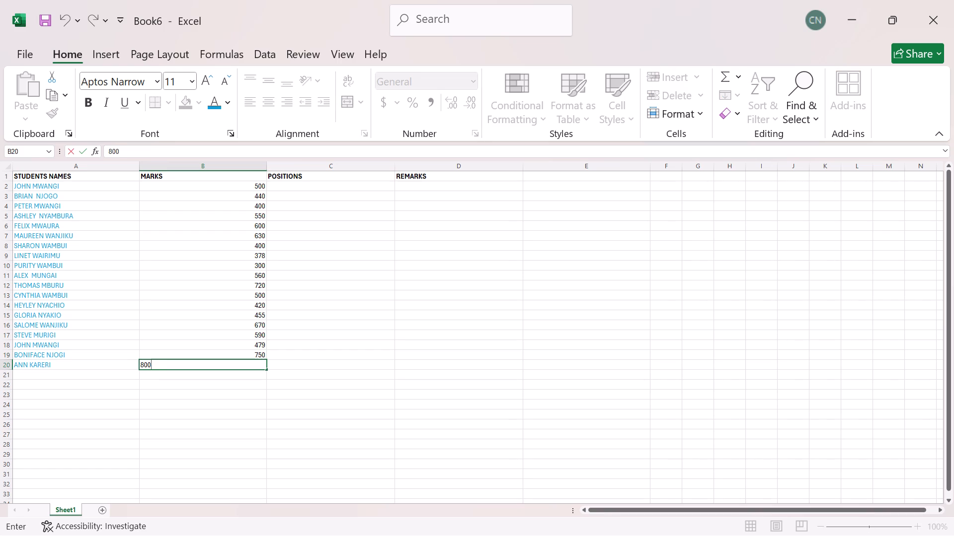
key(Return)
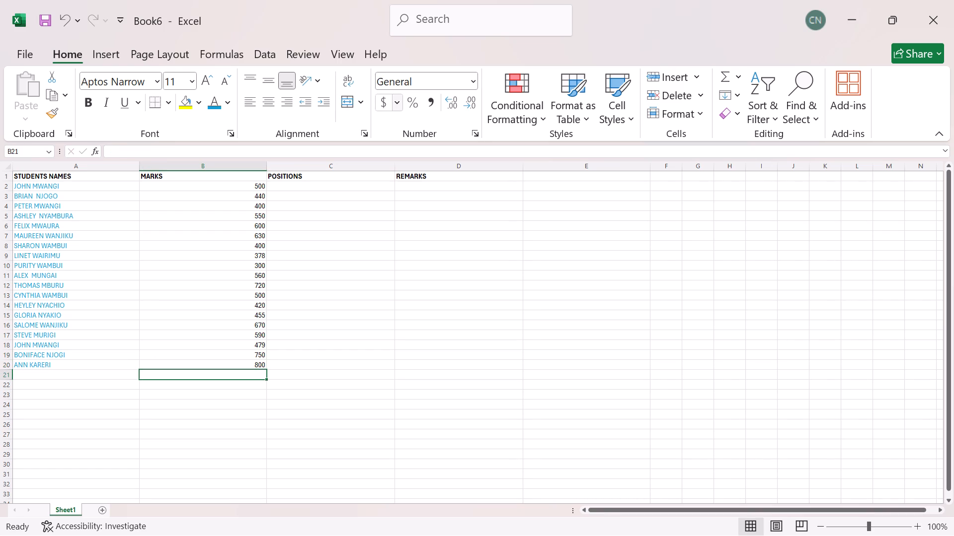
Enter positions 1, 2 and 3 in cells C20, C19 and C12 of the POSITIONS column for the three highest marks.
click(352, 185)
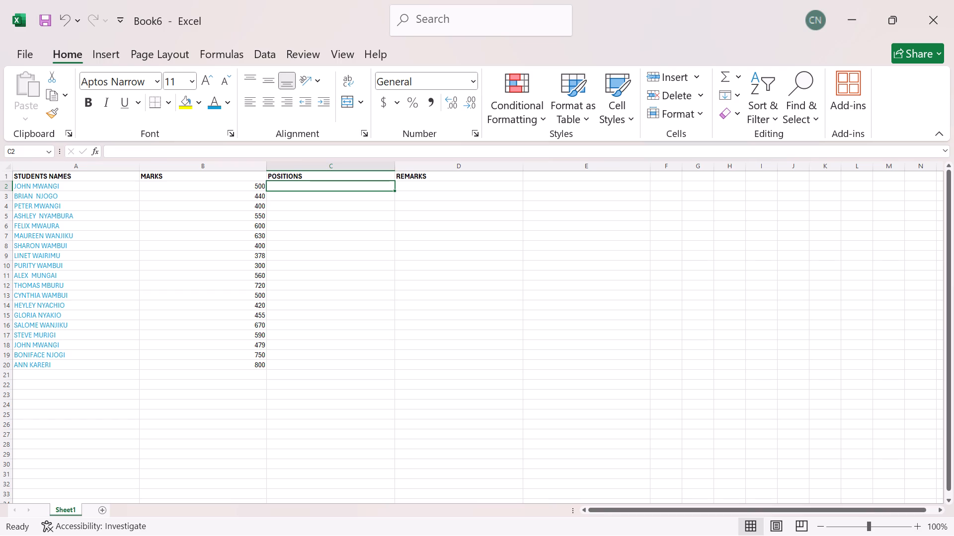
click(310, 370)
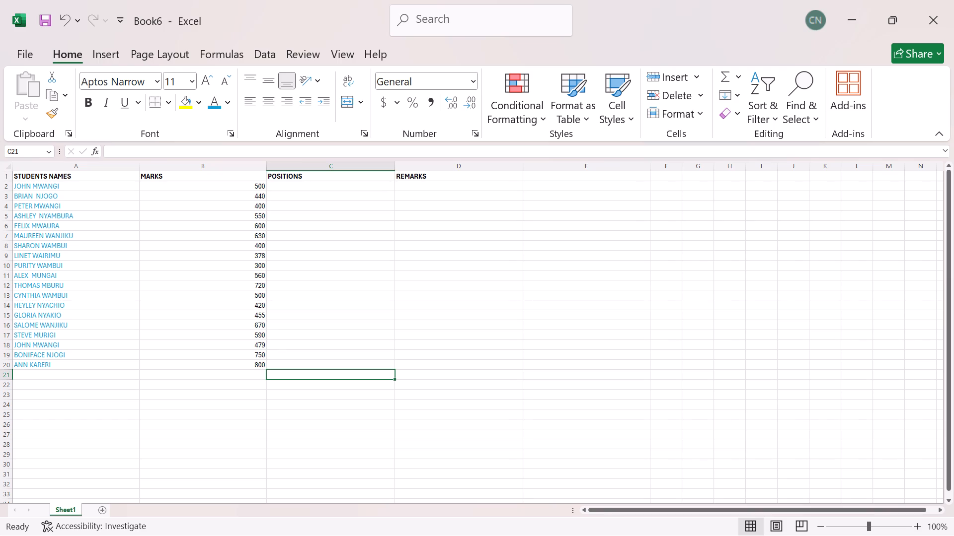
click(306, 362)
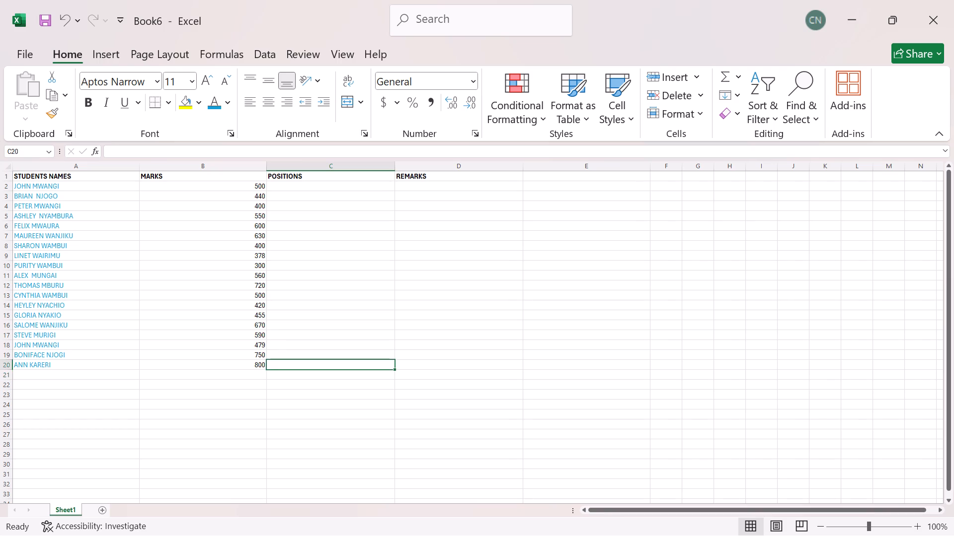
key(1)
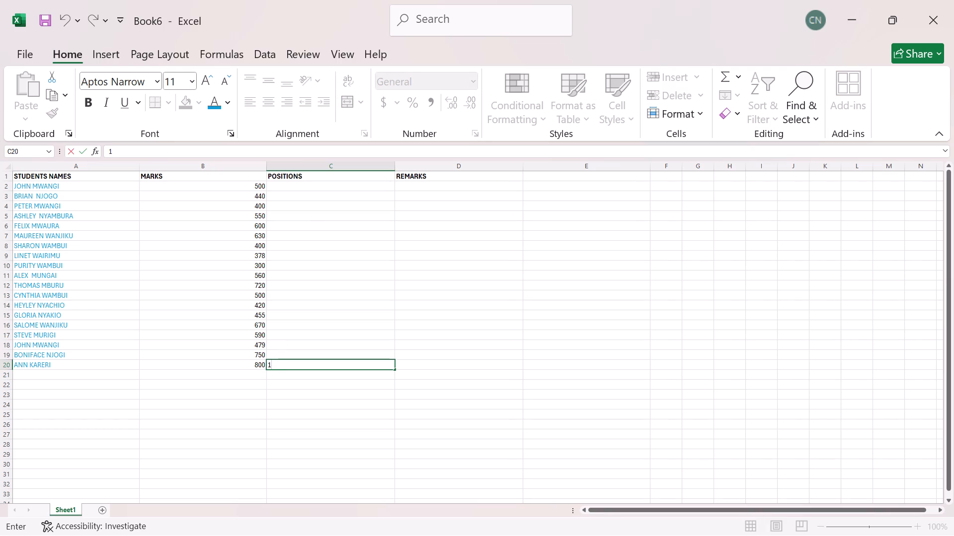
click(289, 354)
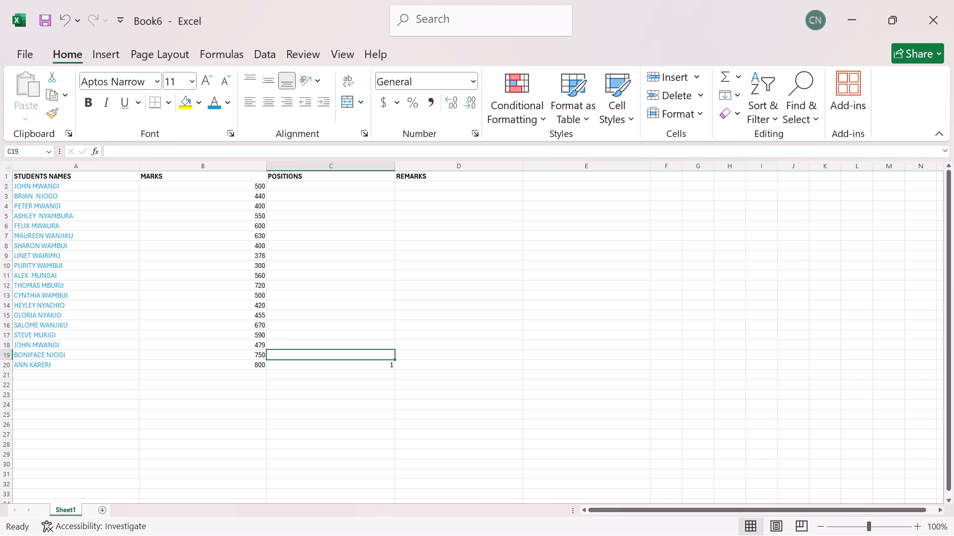
key(2)
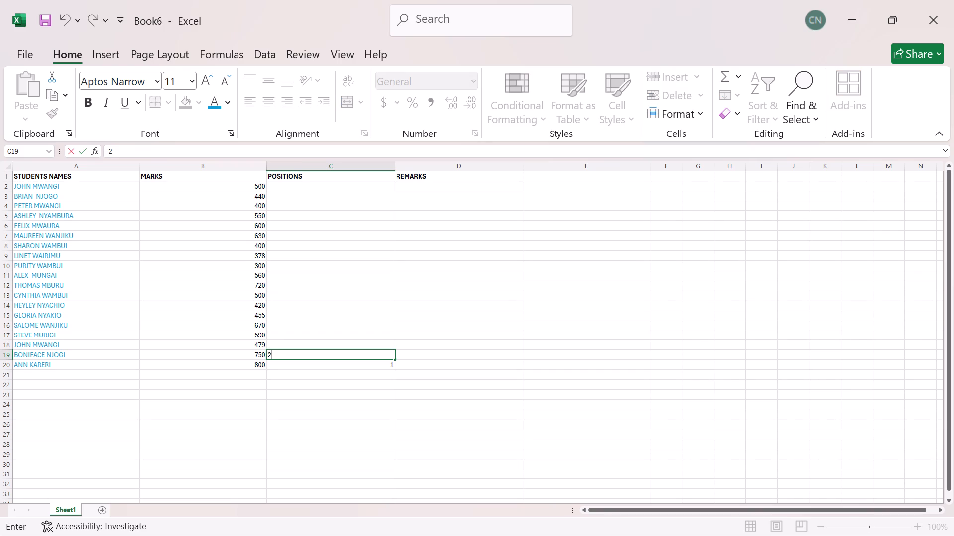
click(286, 342)
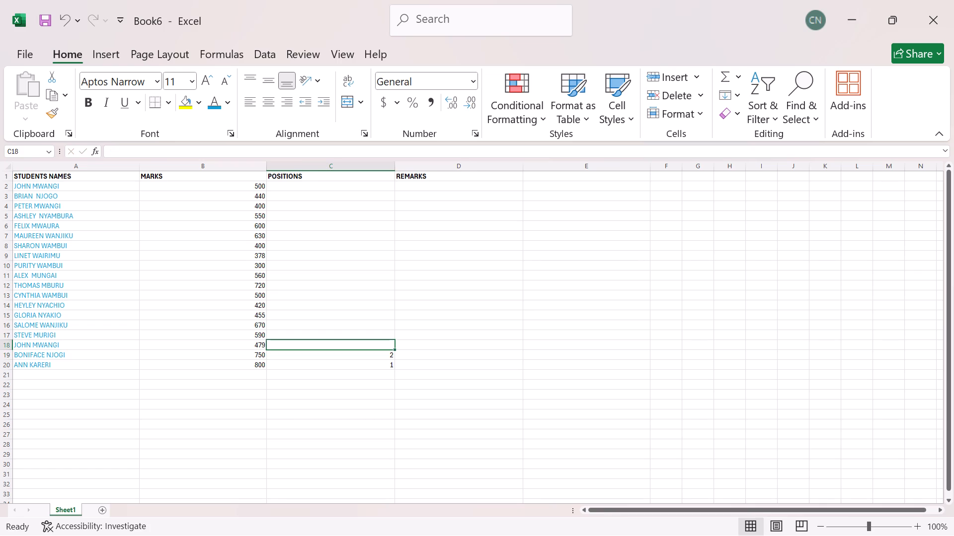
click(303, 286)
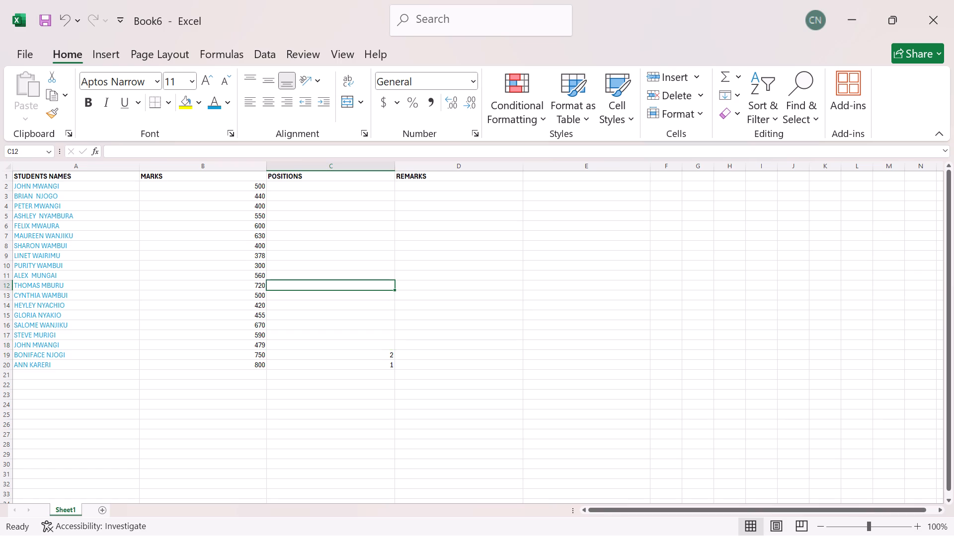
key(3)
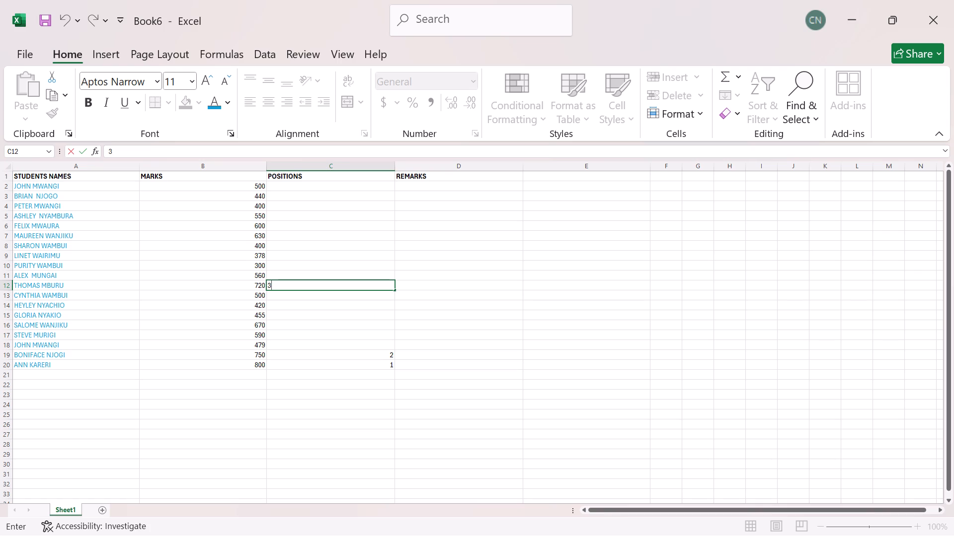
Enter position 5 in cell C7 and position 4 in cell C16 of the POSITIONS column.
click(284, 236)
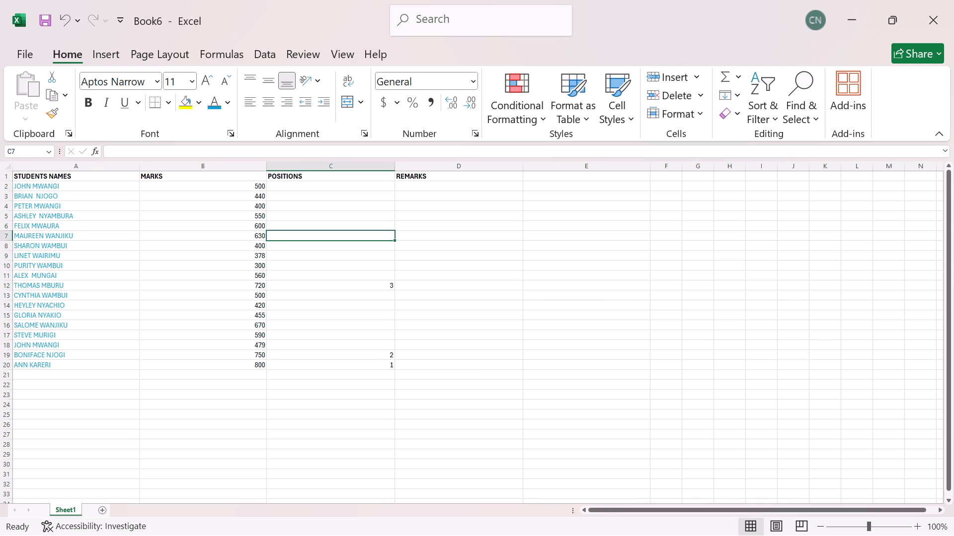
key(4)
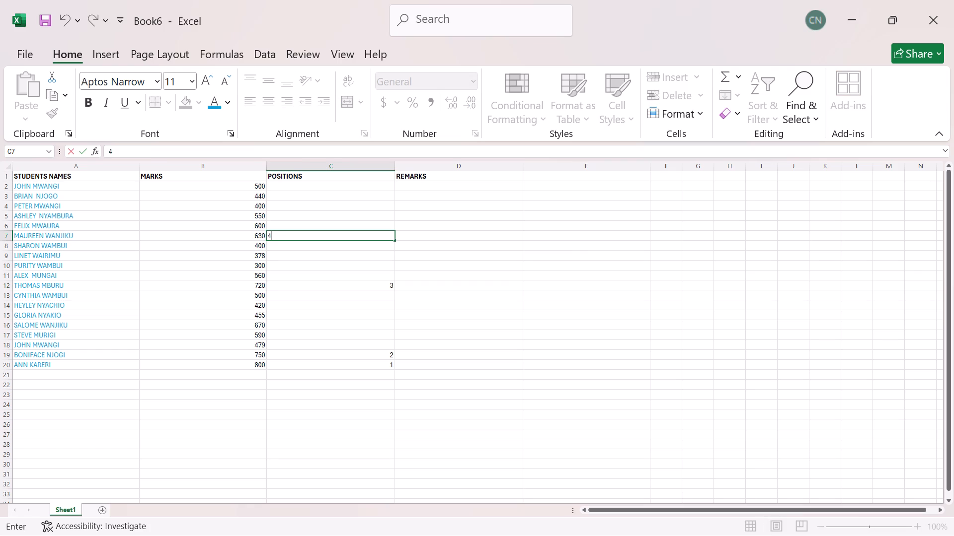
key(BackSpace)
key(5)
click(290, 327)
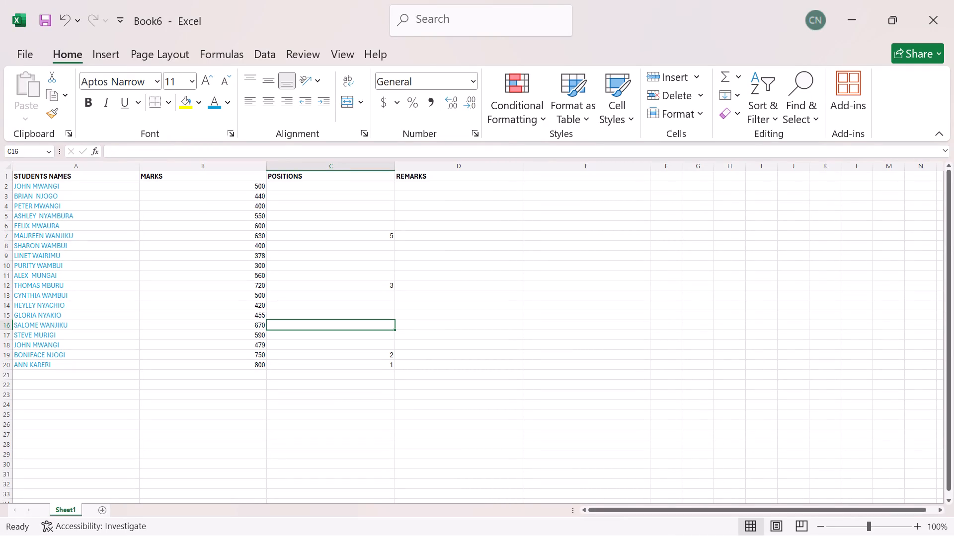
key(4)
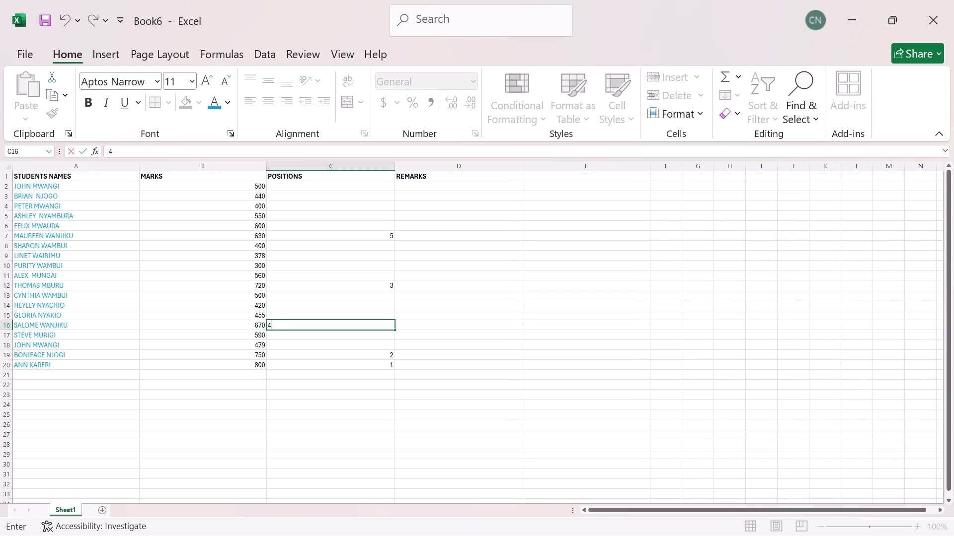
Enter position 6 in cell C6, 8 in cell C11 and 7 in cell C17 of the POSITIONS column.
click(281, 226)
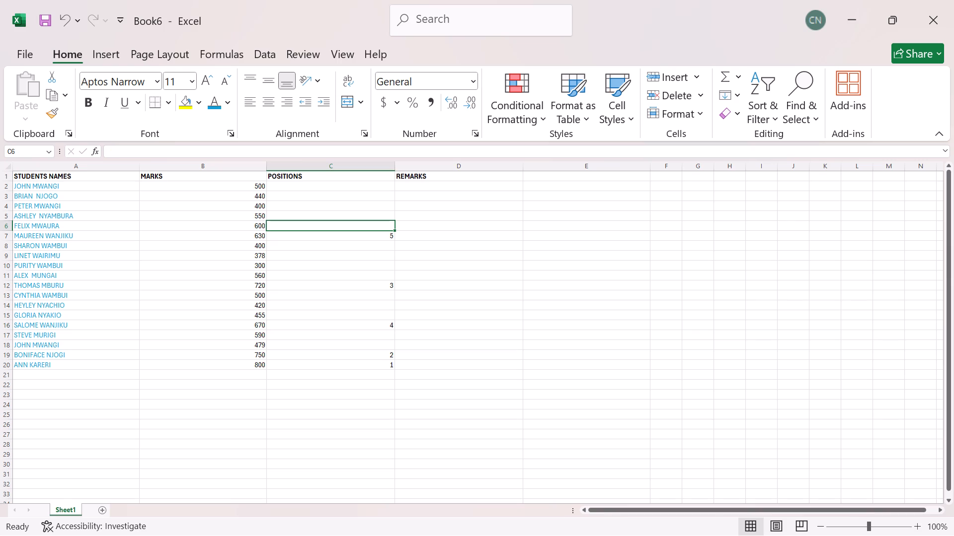
key(6)
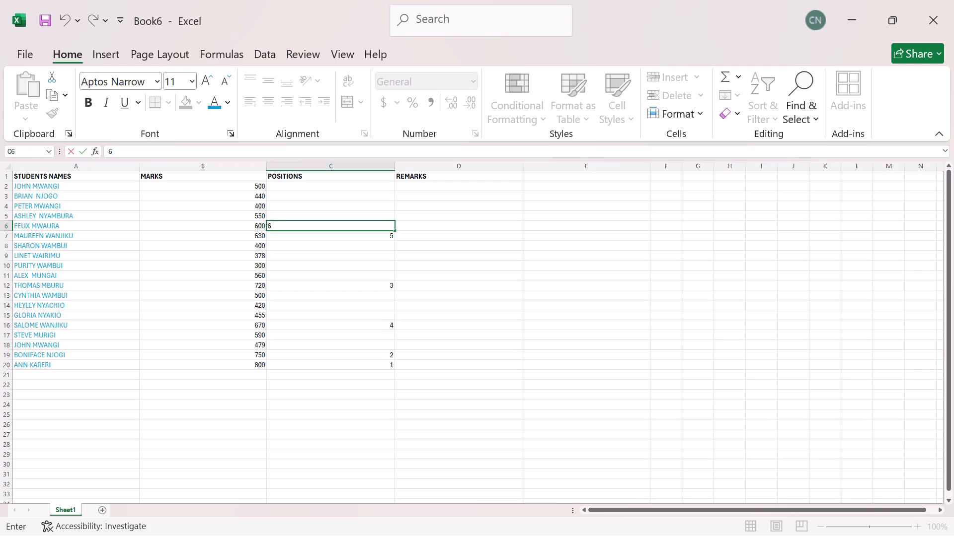
click(301, 272)
key(7)
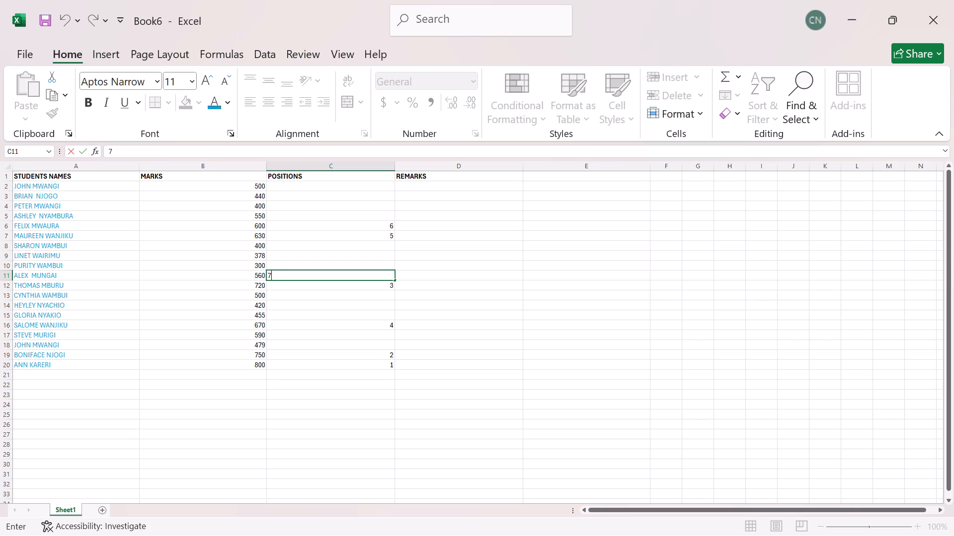
key(BackSpace)
key(8)
click(289, 336)
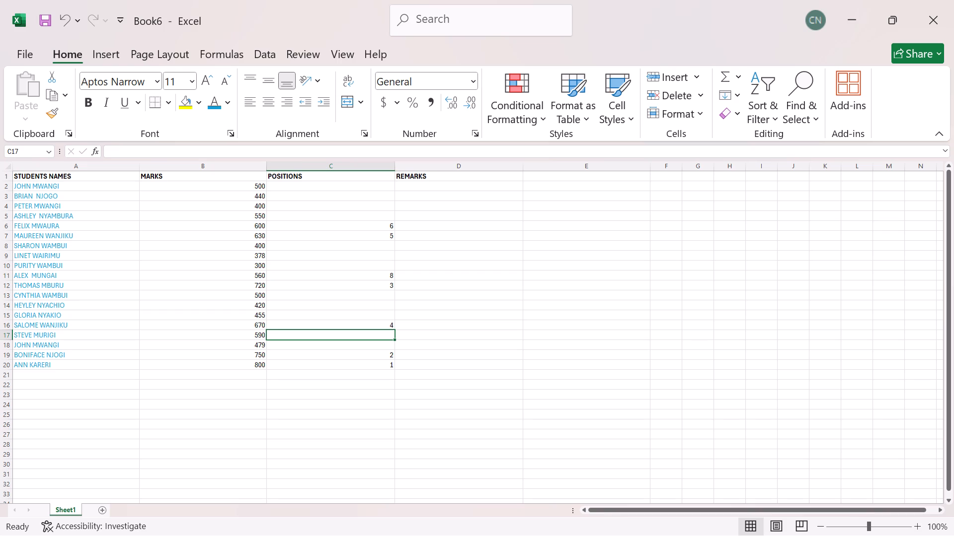
key(7)
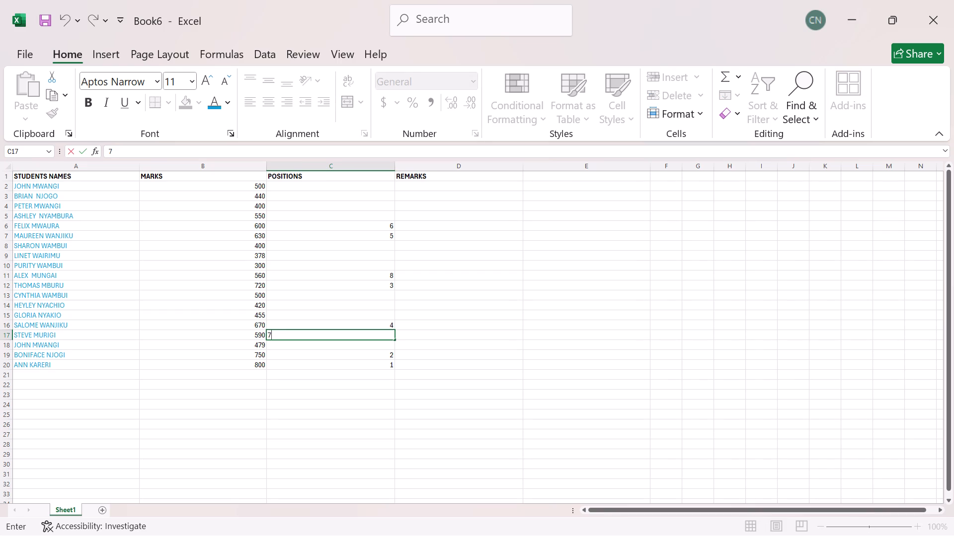
Enter position 9 in cell C5, 10 in cell C2 and 11 in cell C18 of the POSITIONS column.
click(295, 213)
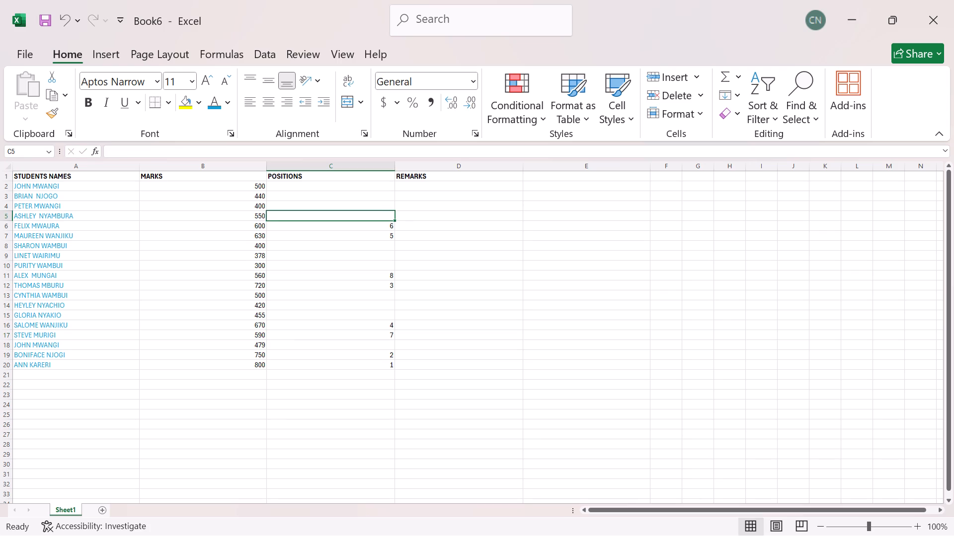
key(9)
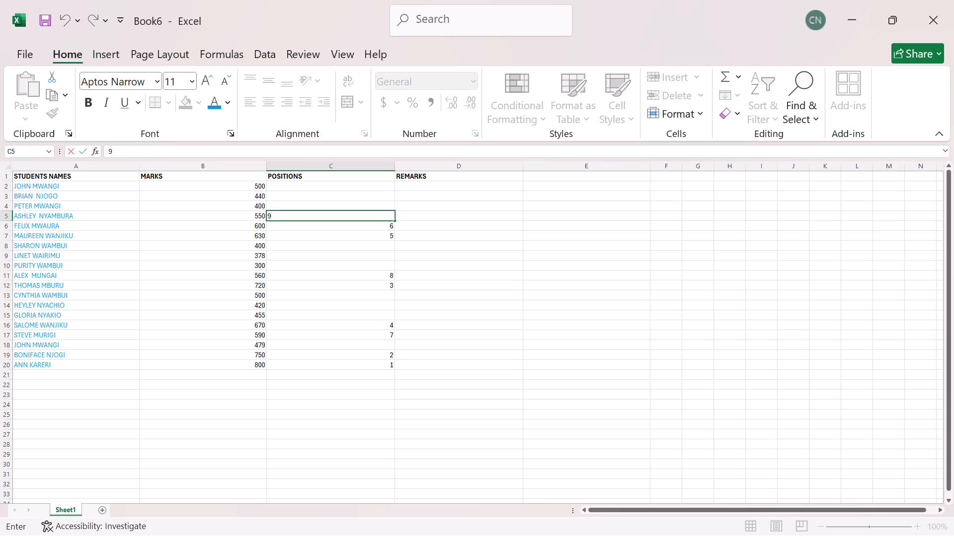
click(294, 183)
text(10)
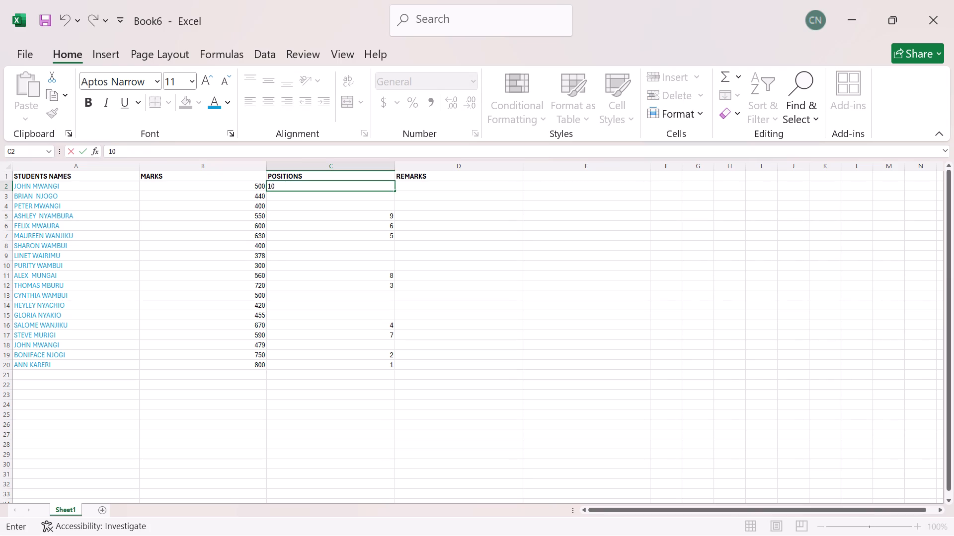
click(286, 342)
text(11)
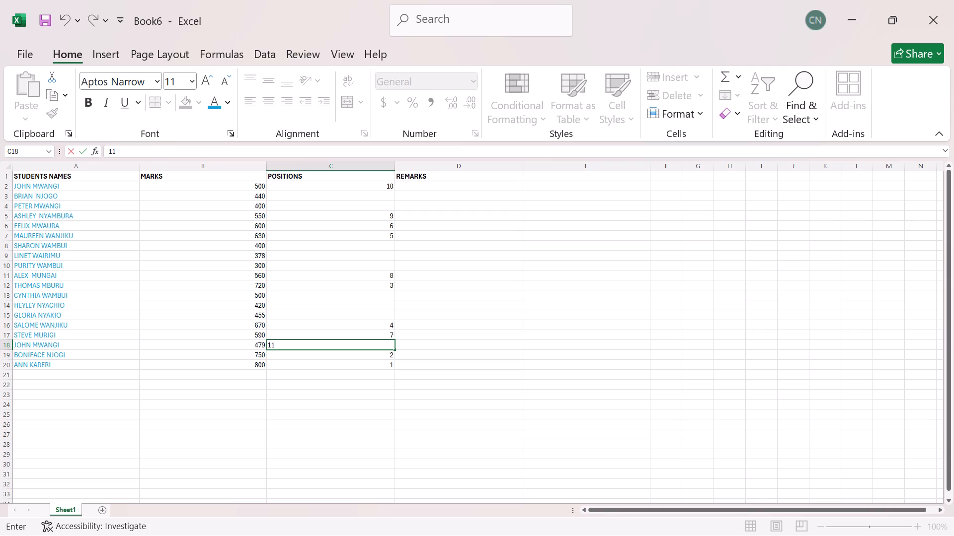
Enter position 12 in cell C15, 13 in cell C14 and 10 in cell C13 of the POSITIONS column.
text(12)
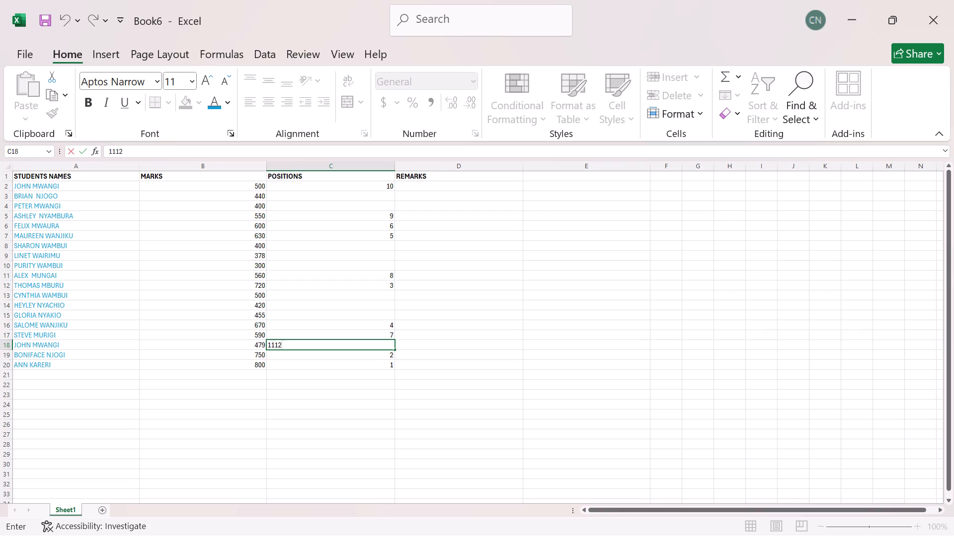
key(BackSpace)
key(BackSpace)
click(280, 316)
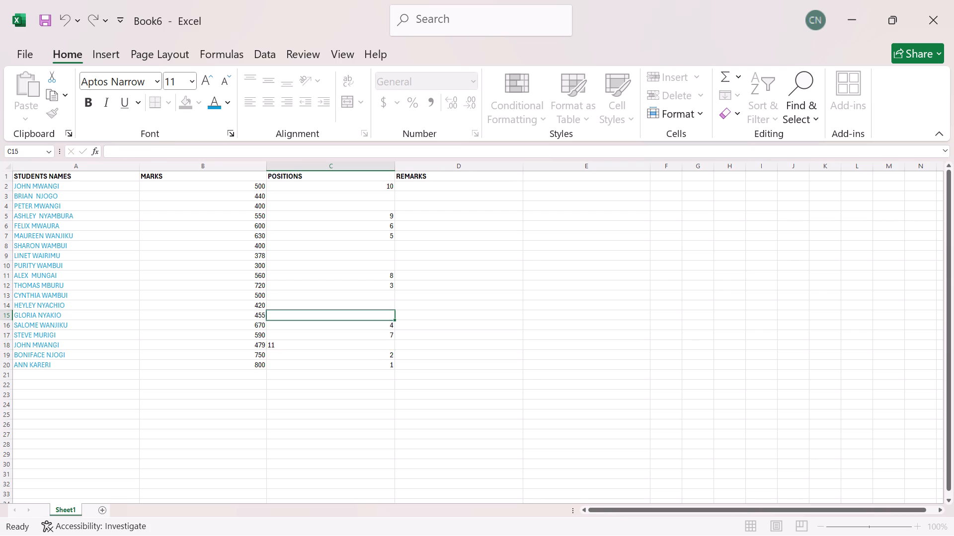
text(12)
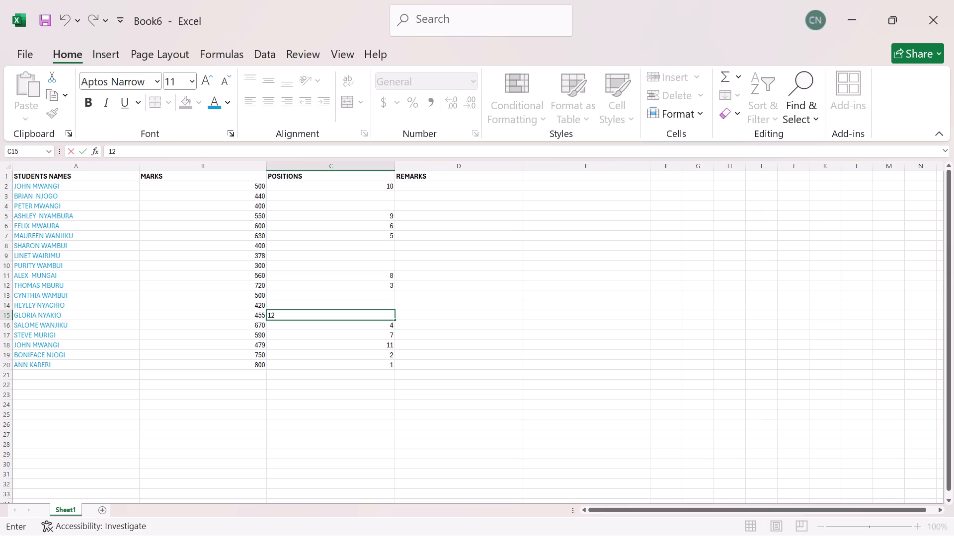
click(280, 305)
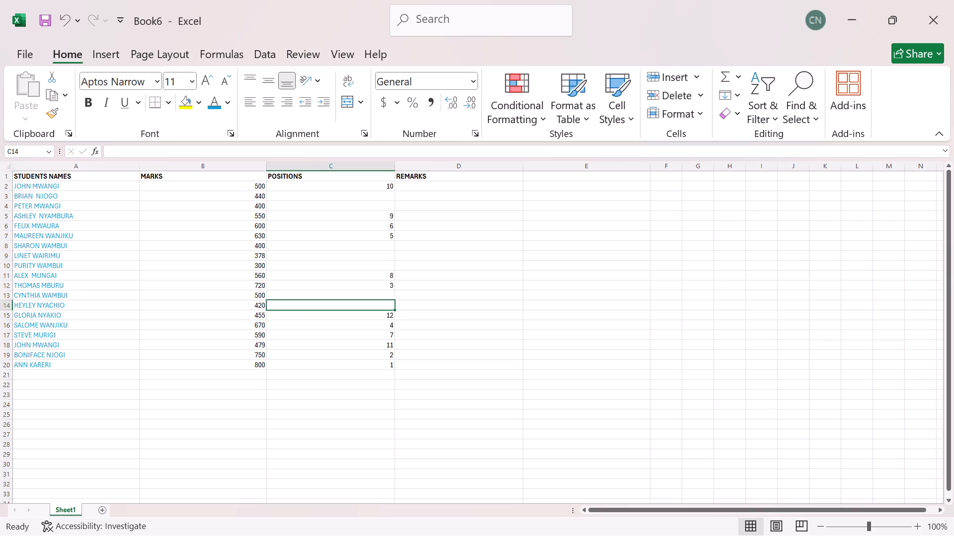
key(1)
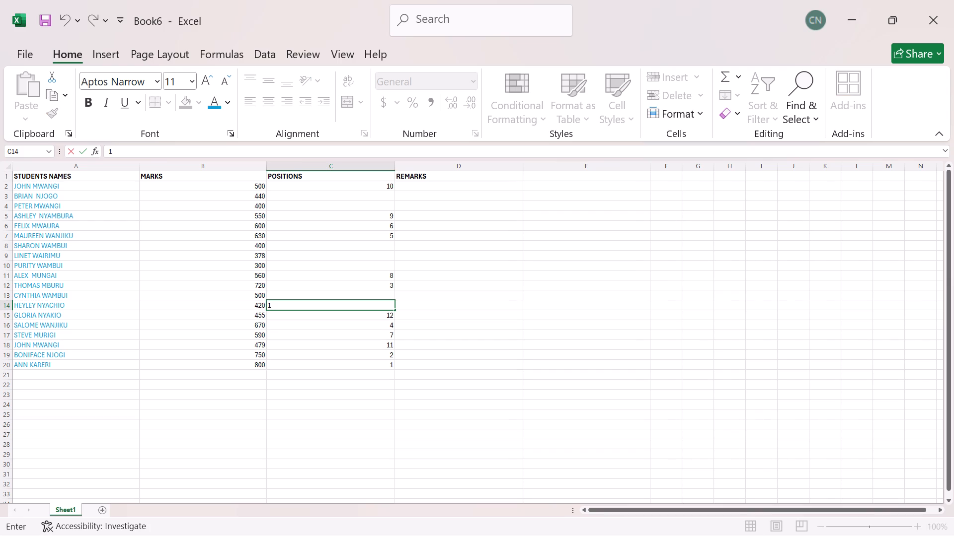
key(3)
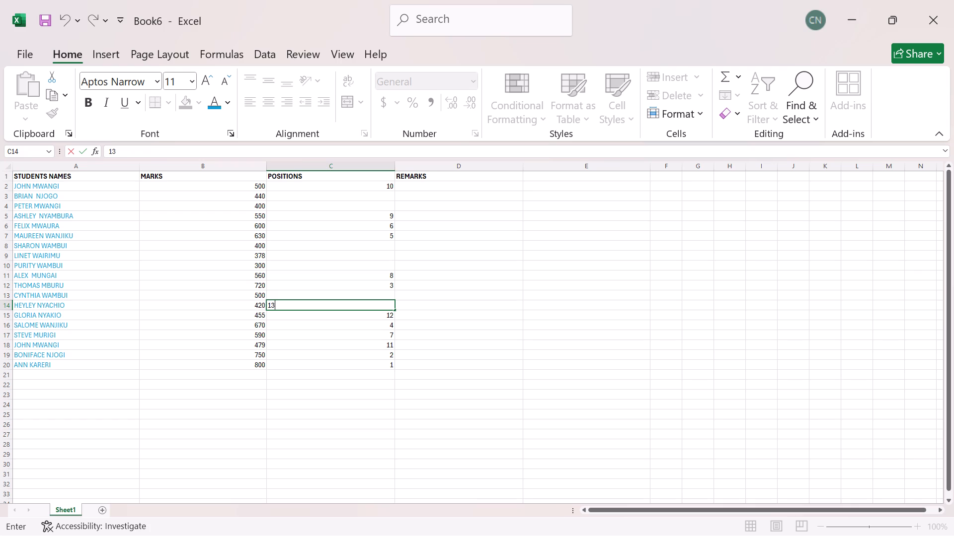
click(281, 293)
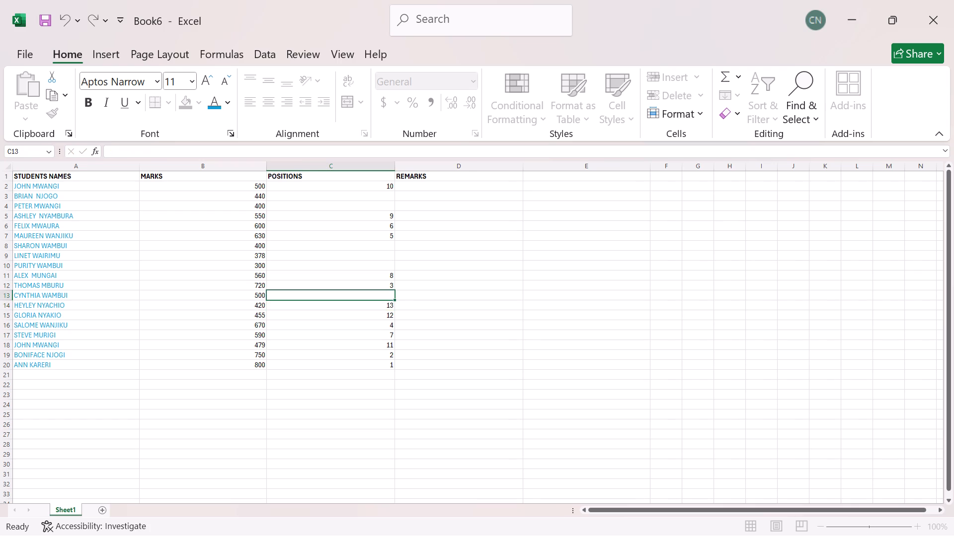
text(10)
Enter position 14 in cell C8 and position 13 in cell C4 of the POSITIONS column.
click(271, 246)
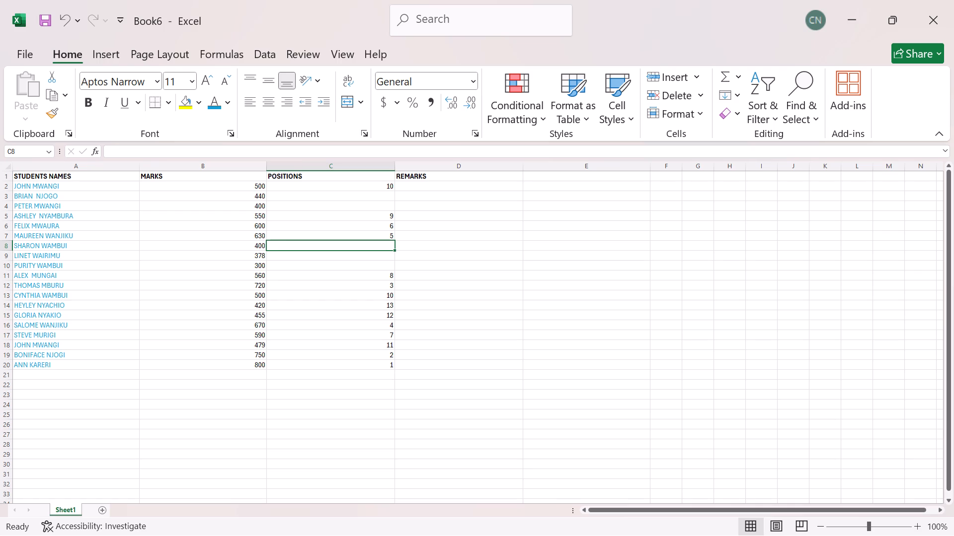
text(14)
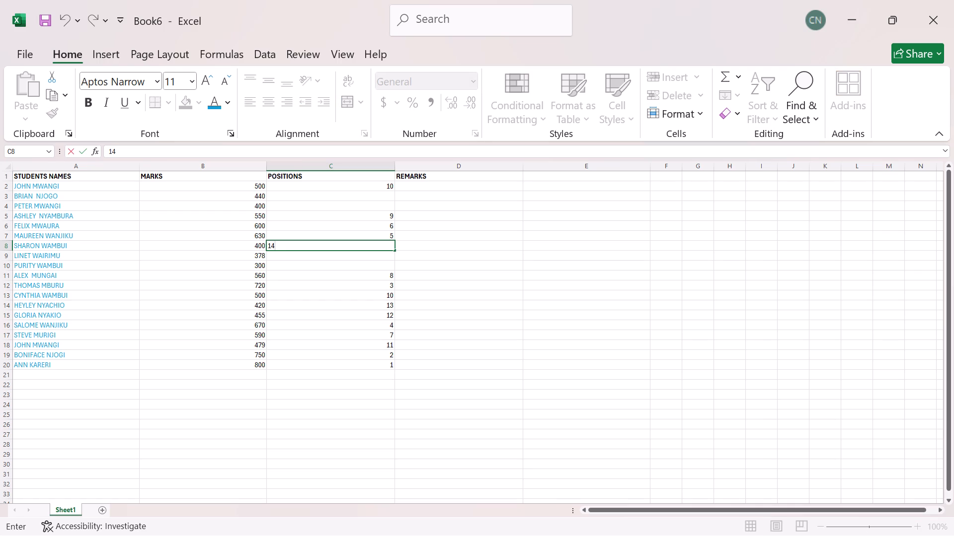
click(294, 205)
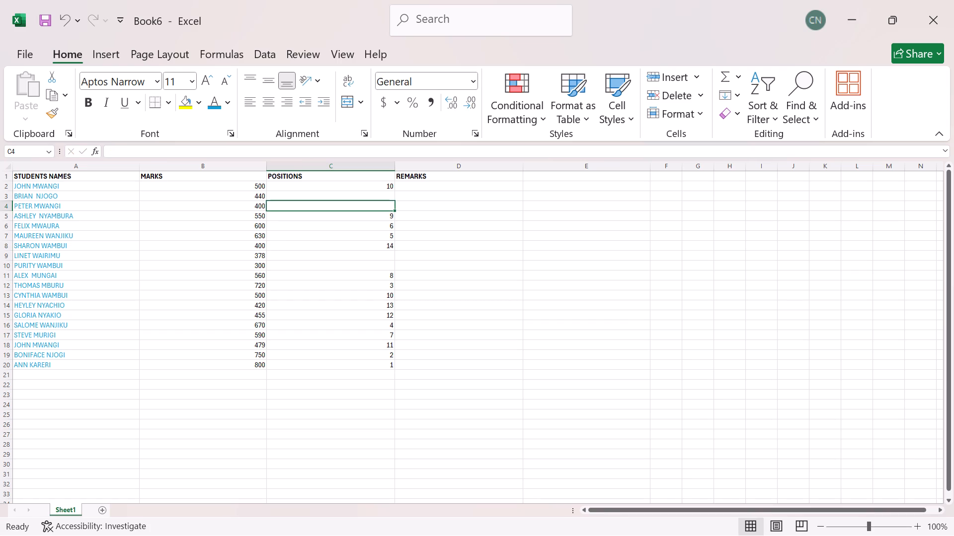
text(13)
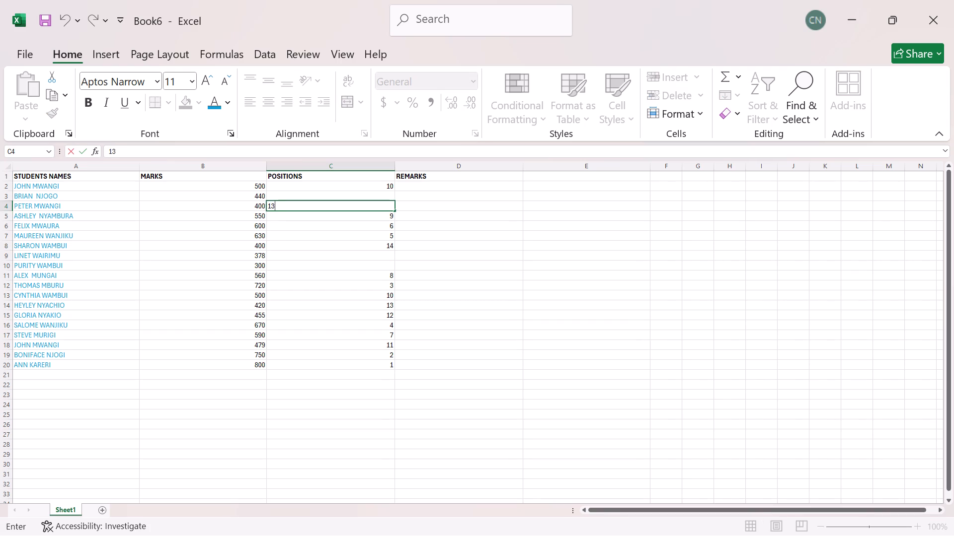
Enter position 13 in cell C3 of the POSITIONS column.
click(295, 196)
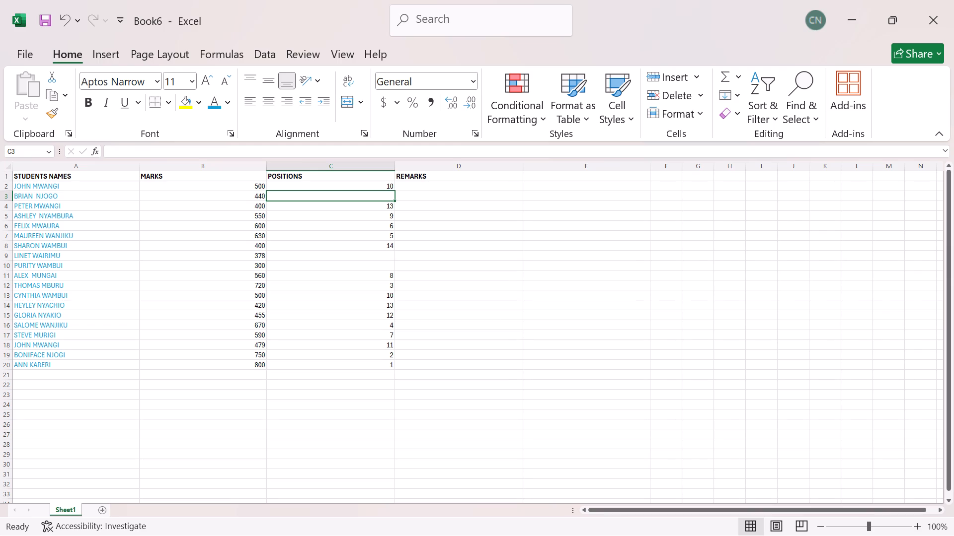
text(13)
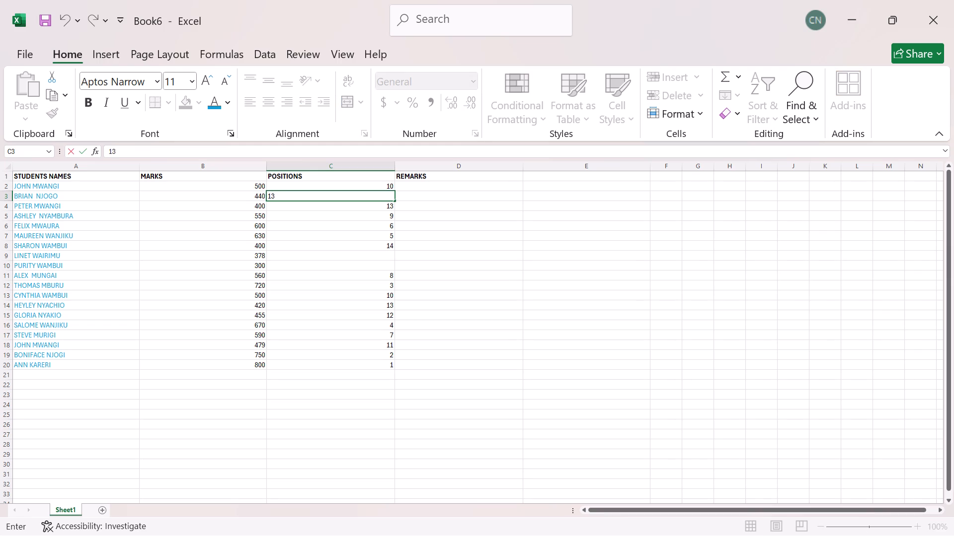
Correct the POSITIONS column by setting cell C14 to 14 and cells C8 and C4 to 15.
click(377, 308)
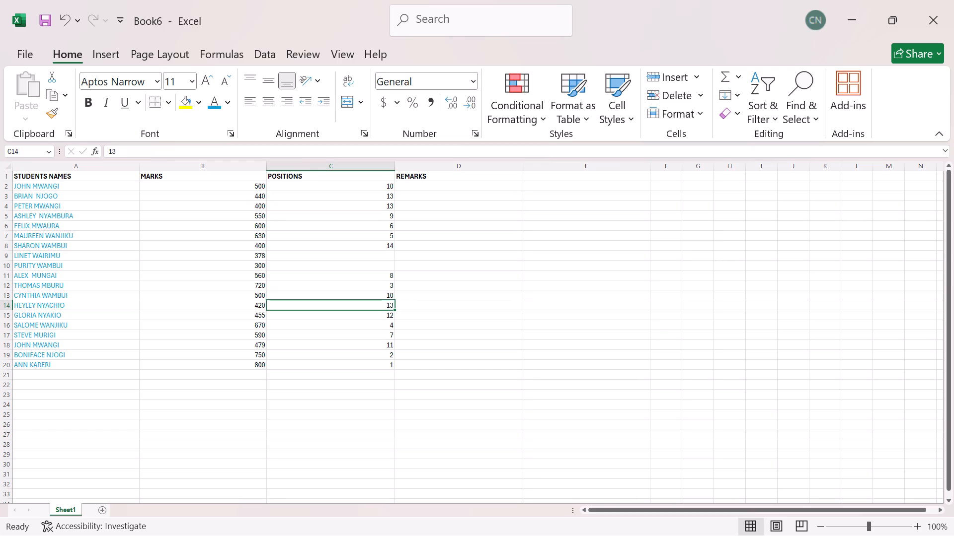
key(1)
key(4)
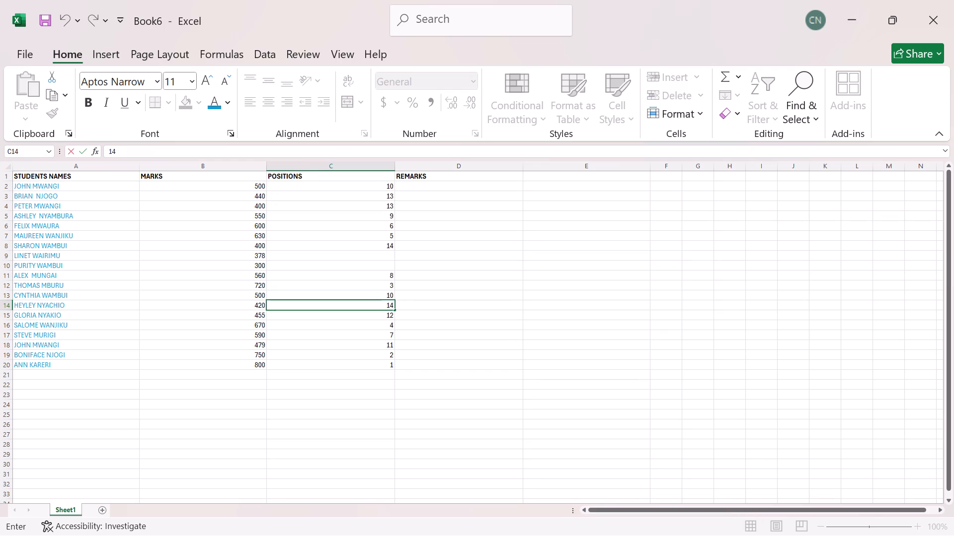
click(372, 243)
text(15)
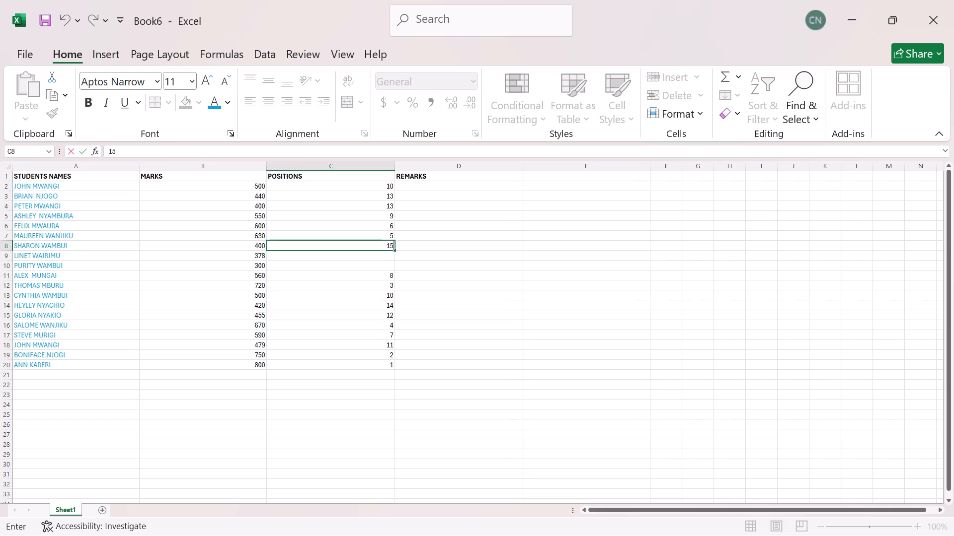
click(387, 204)
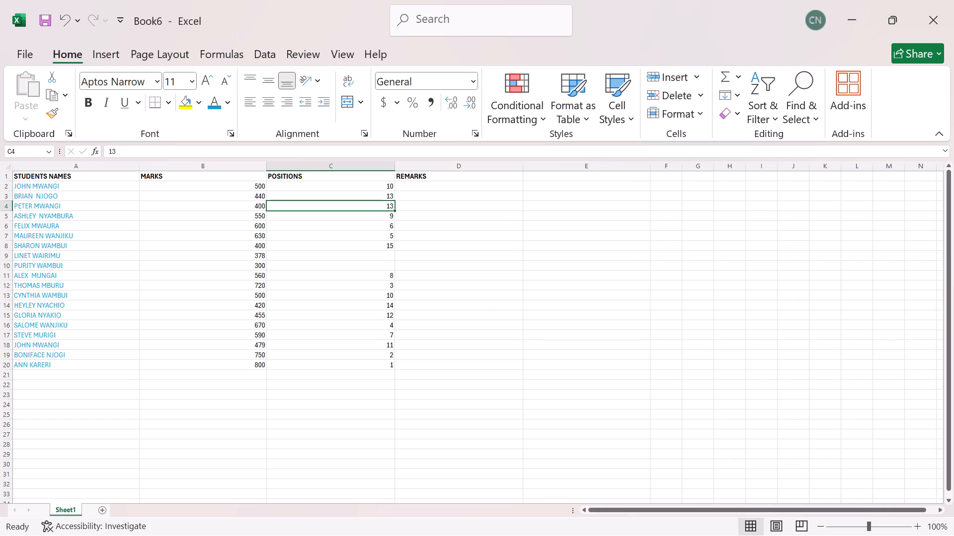
text(15)
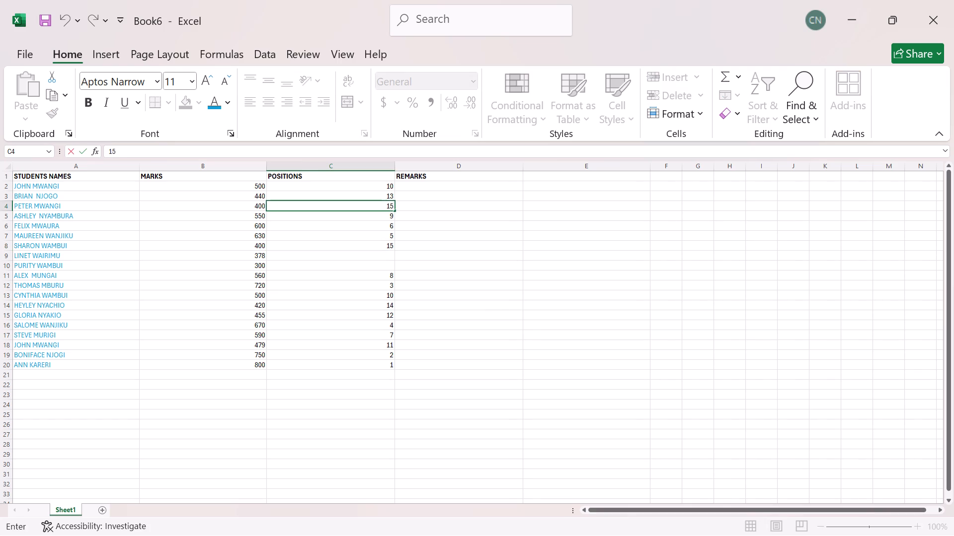
Enter position 16 in cell C9 and position 17 in cell C10 of the POSITIONS column.
click(377, 258)
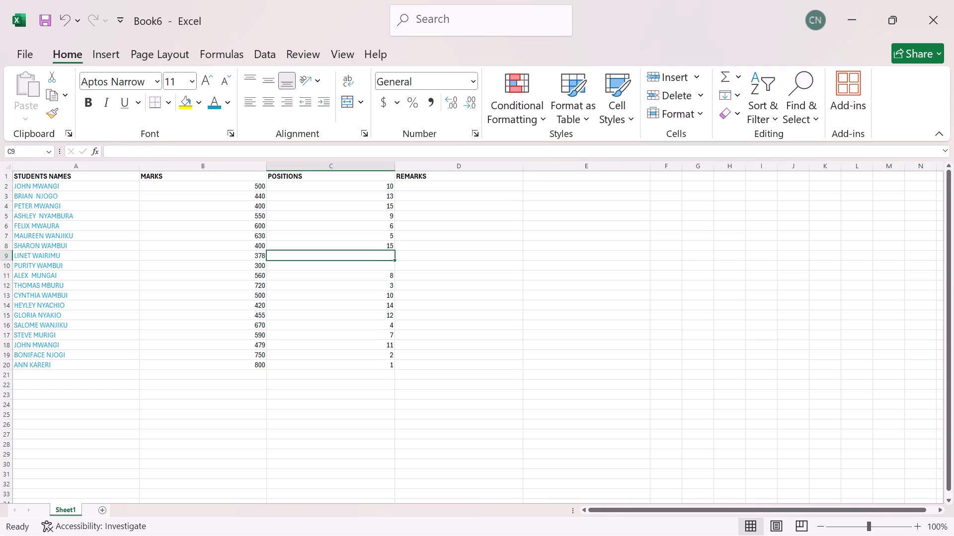
text(16)
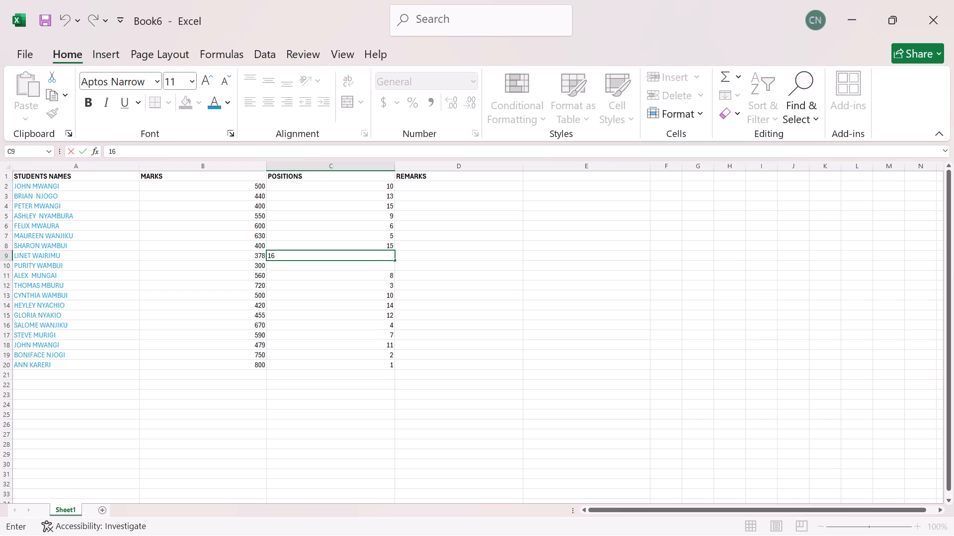
click(379, 274)
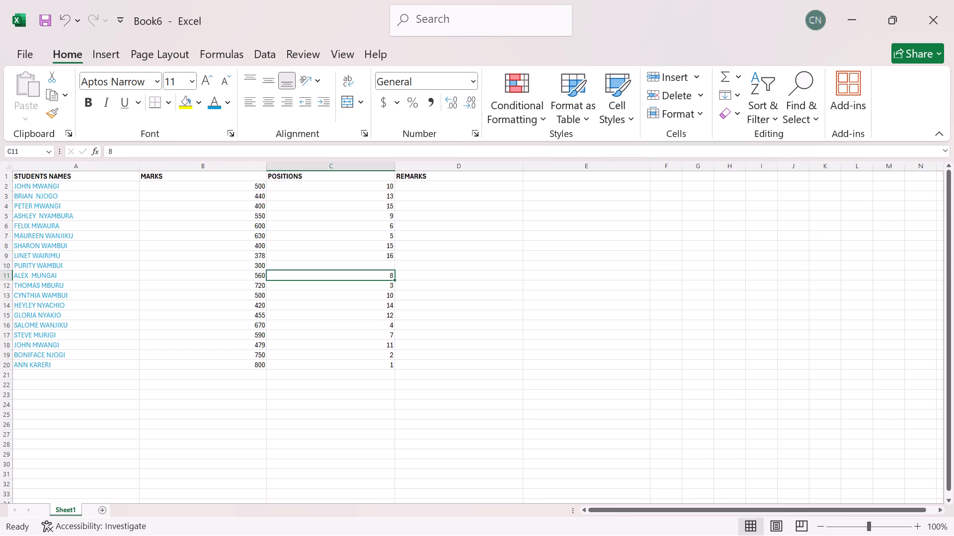
click(369, 266)
key(1)
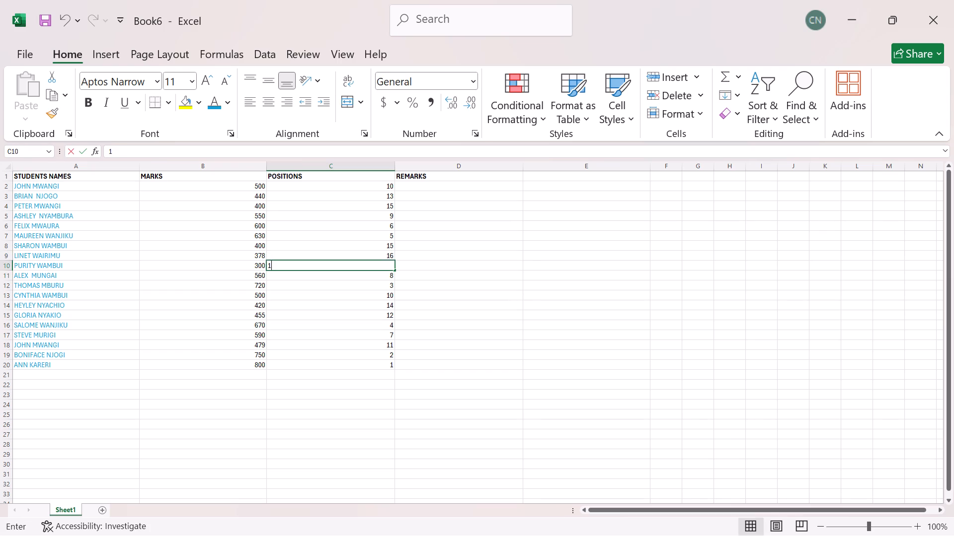
key(7)
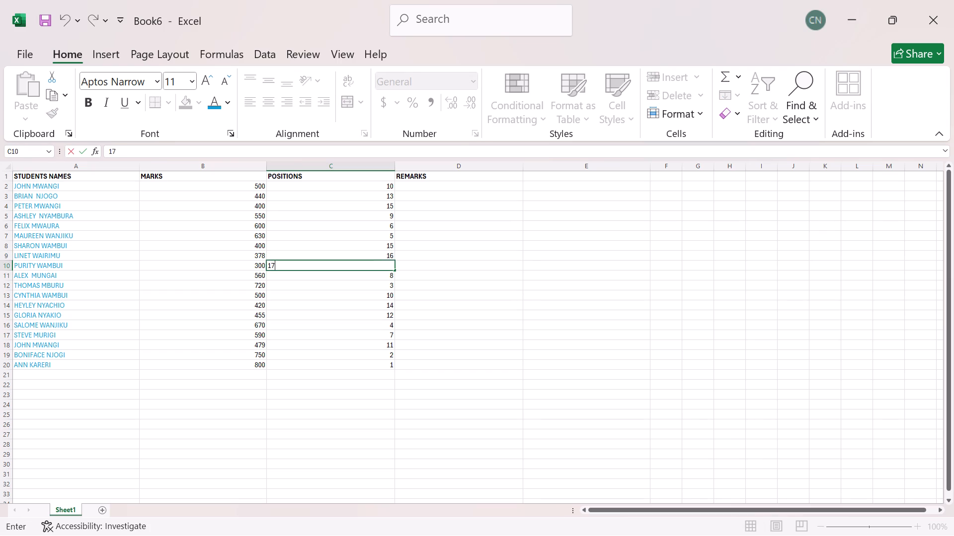
key(Return)
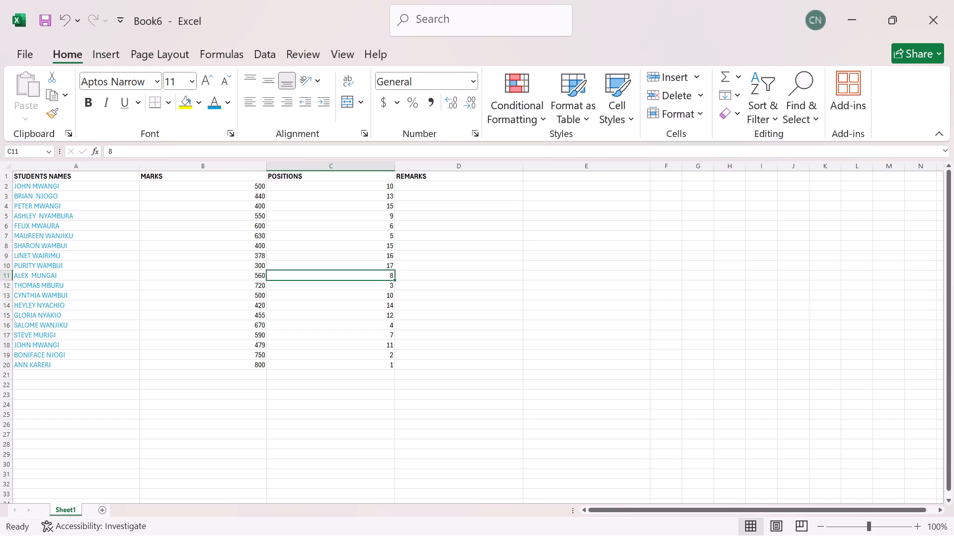
Enter the remark KEEP UP in cells D2, D3 and D4 of the REMARKS column.
click(454, 185)
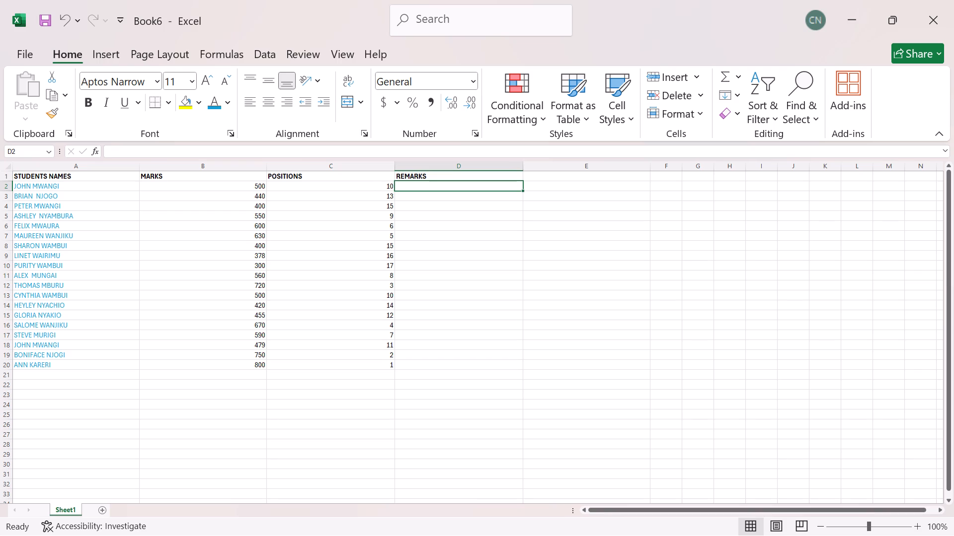
text(KEEP UP)
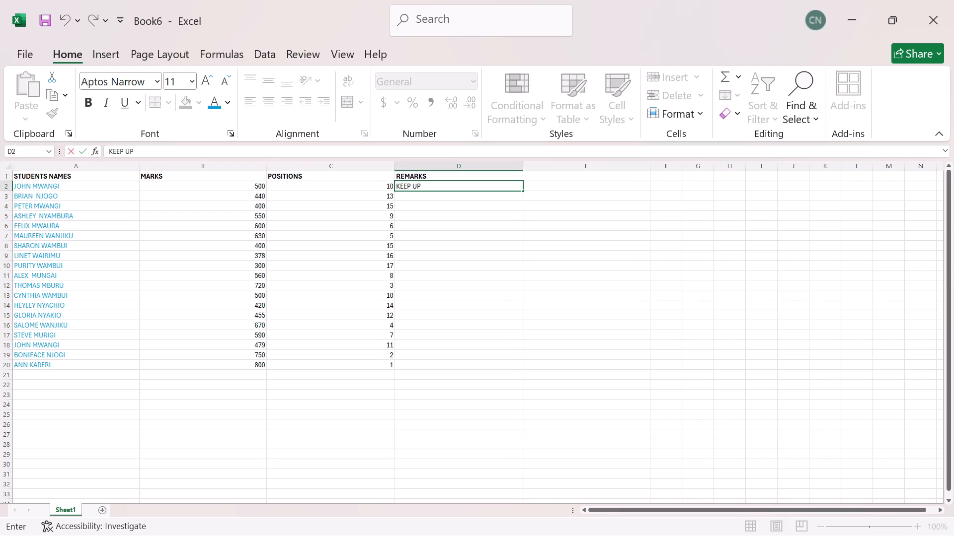
key(Return)
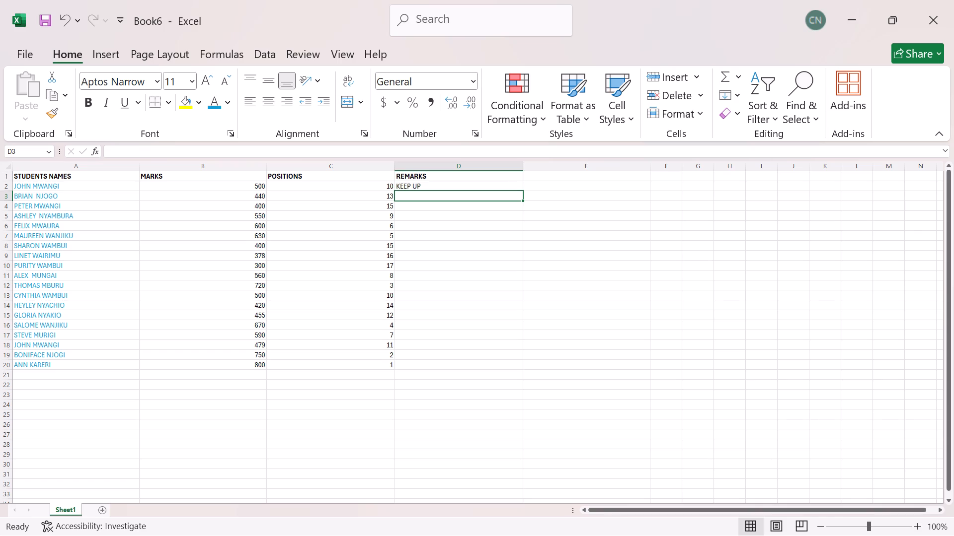
key(l)
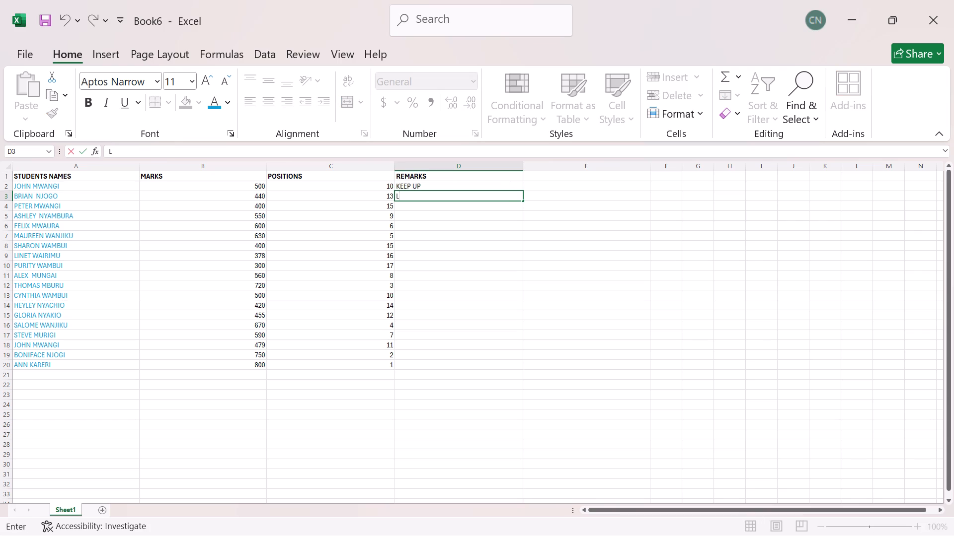
key(BackSpace)
text(KEEP)
key(Return)
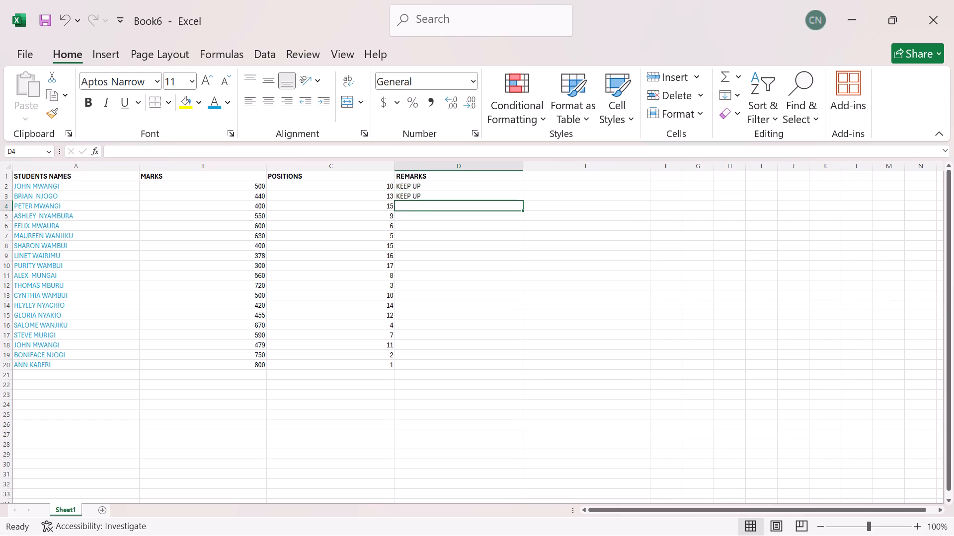
text(KE)
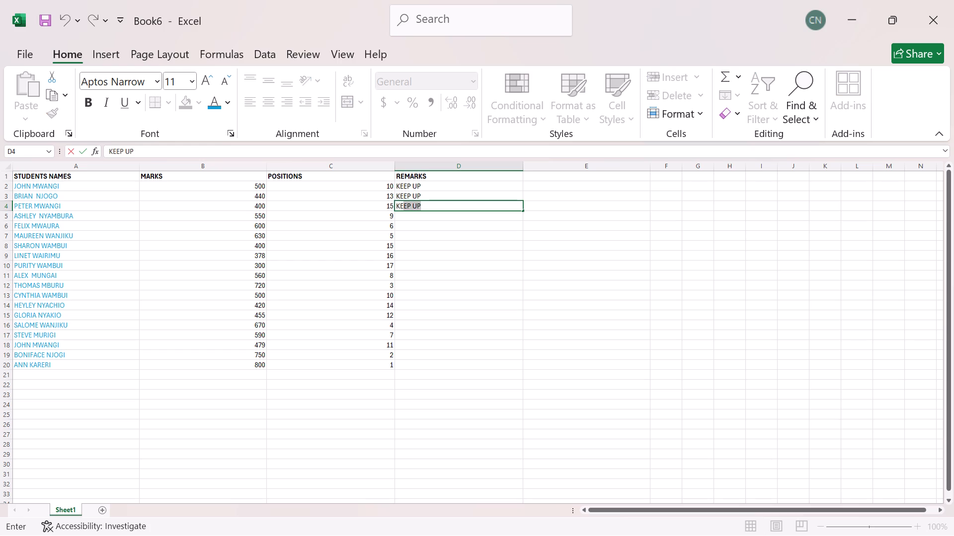
key(Return)
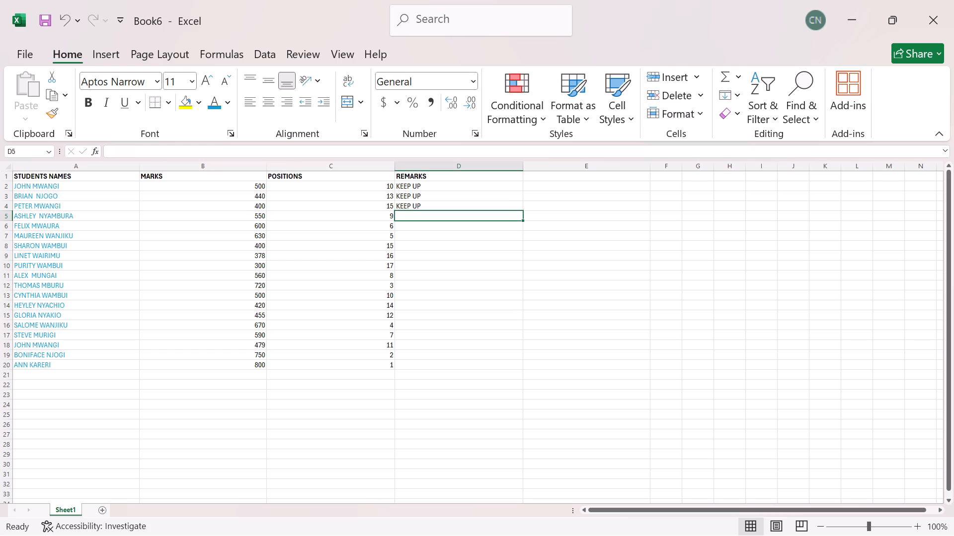
Enter the remark GOOD in cells D5 and D6 and VERY GOOD in cell D7 of the REMARKS column.
text(GOO)
key(d)
key(Return)
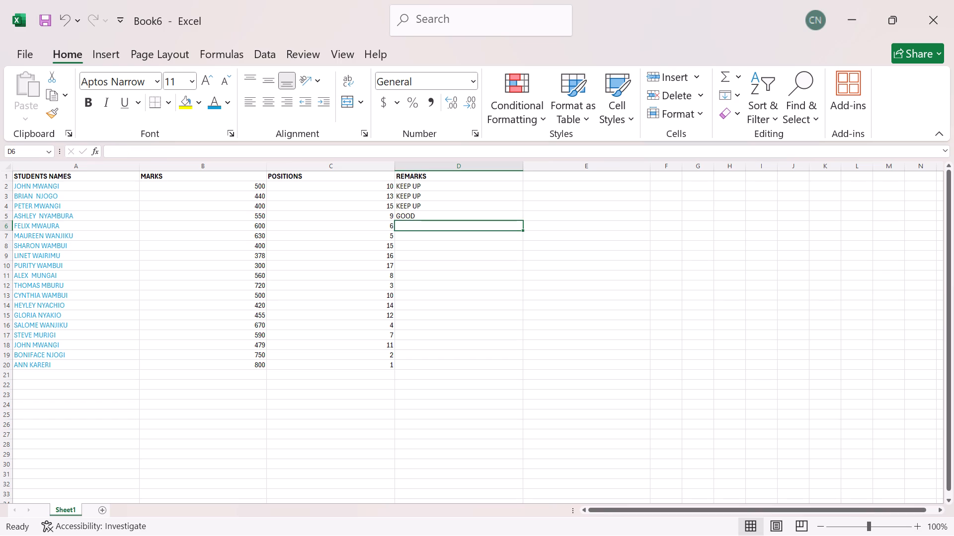
text(GOO)
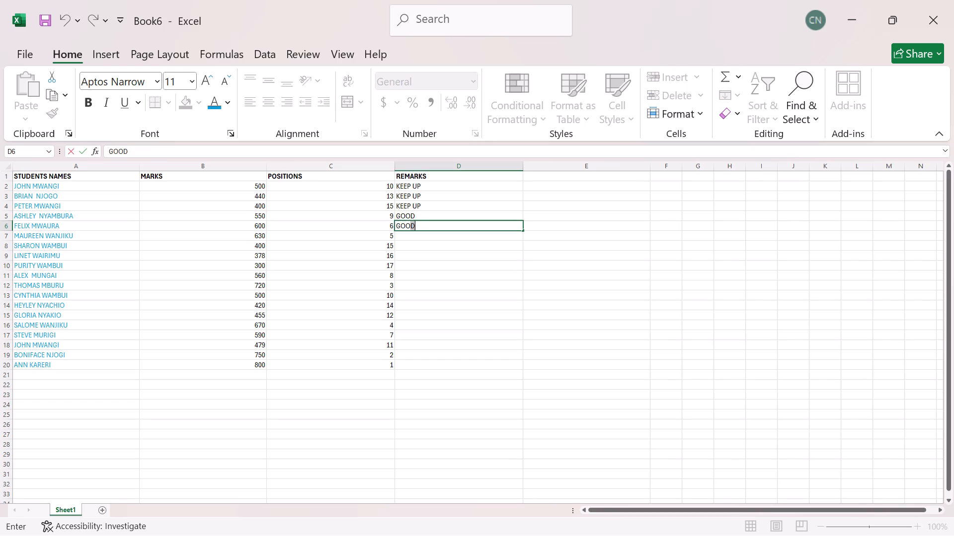
key(Return)
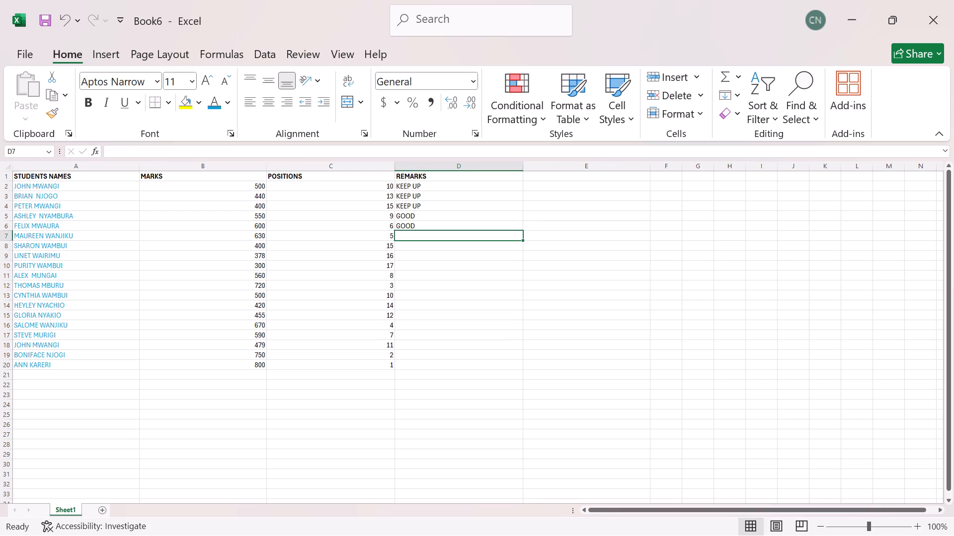
text(VERY GOO)
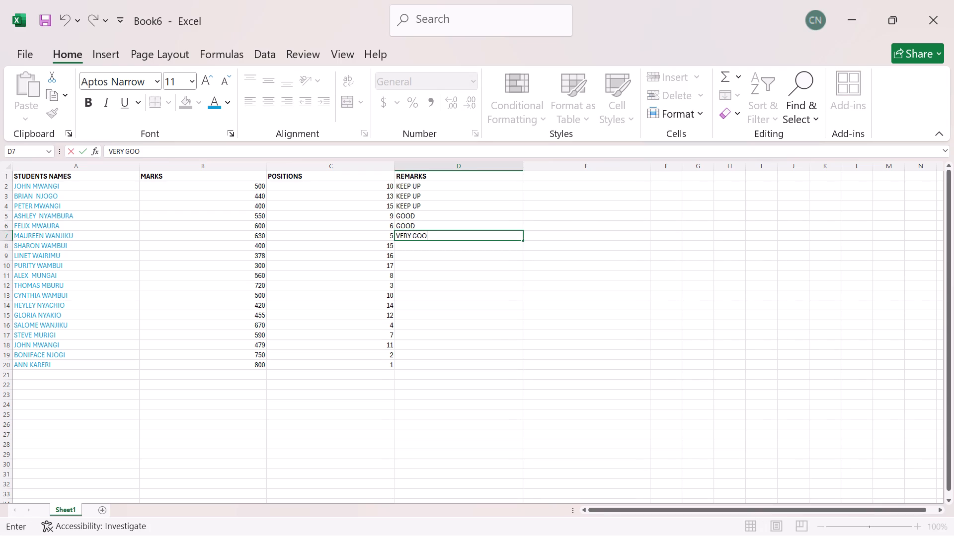
key(d)
key(Return)
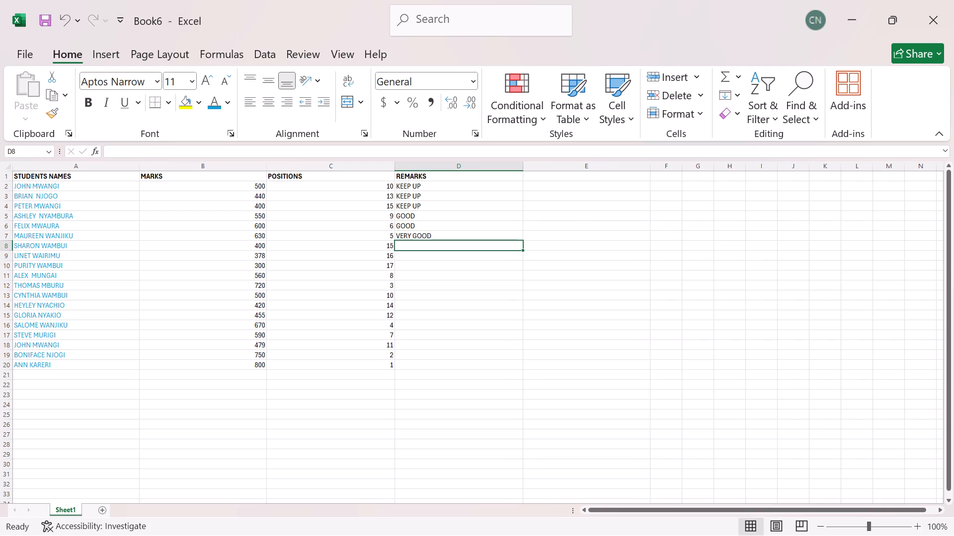
Enter the remark KEEP UP in cells D8, D9 and D10 of the REMARKS column.
text(KEE)
key(Return)
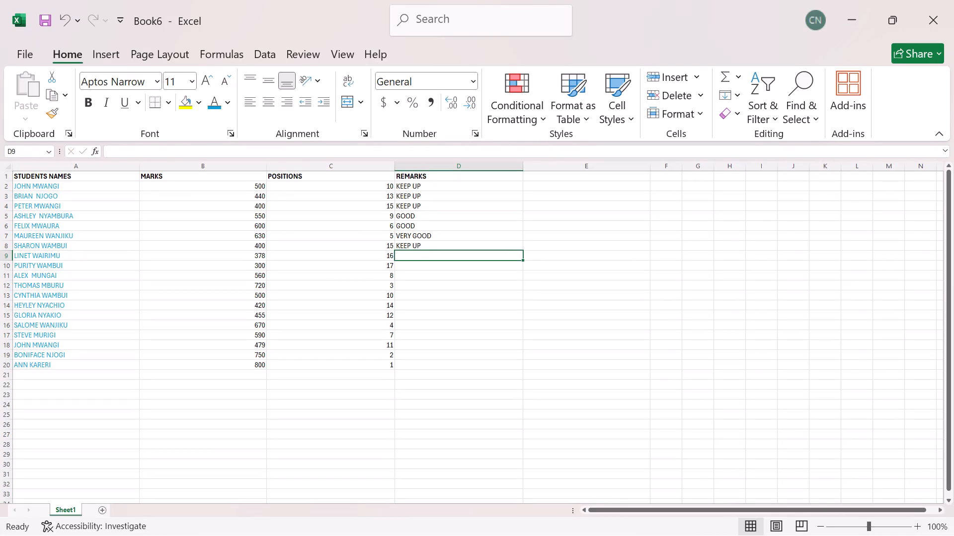
text(KEE)
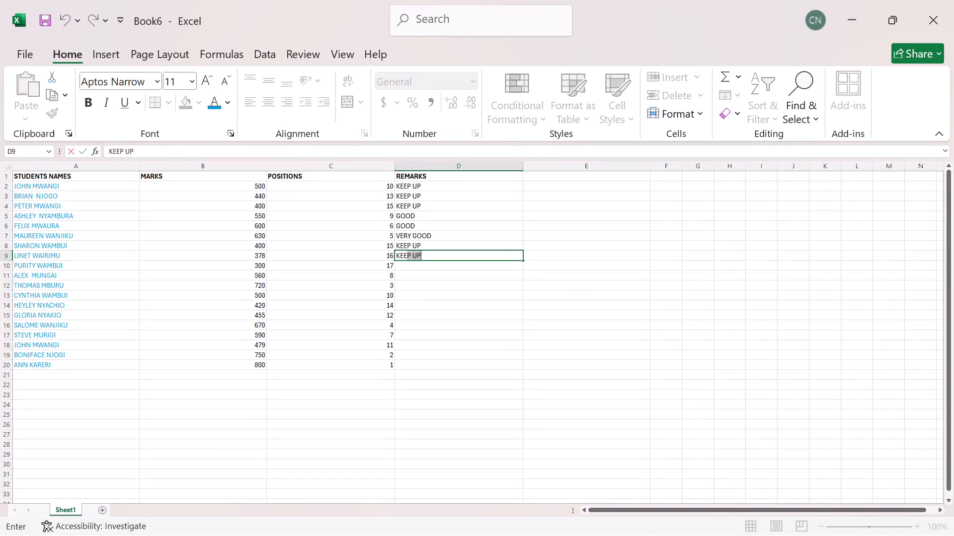
key(Return)
text(KEEP)
key(Return)
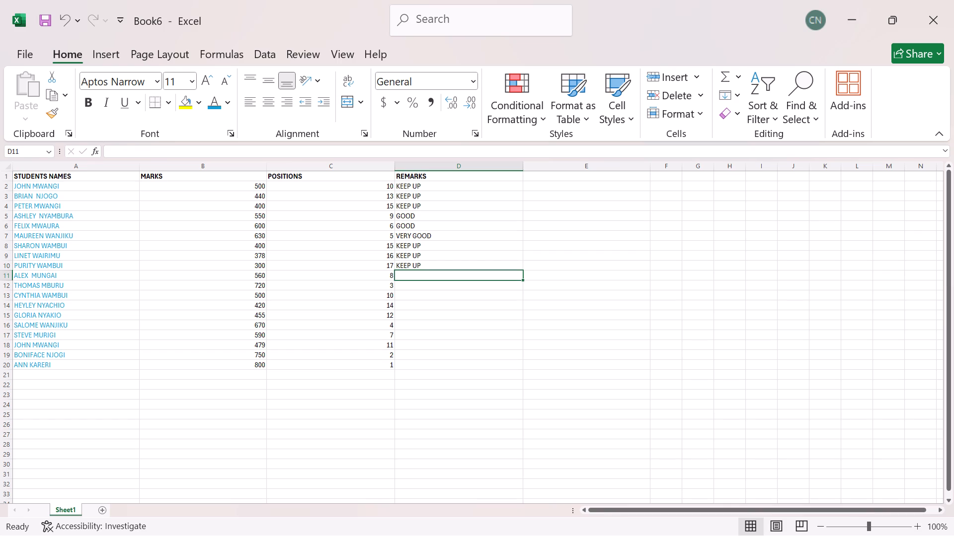
Enter the remark GOOD in cell D11 and EXCELLENT in cell D12 of the REMARKS column.
key(g)
key(Return)
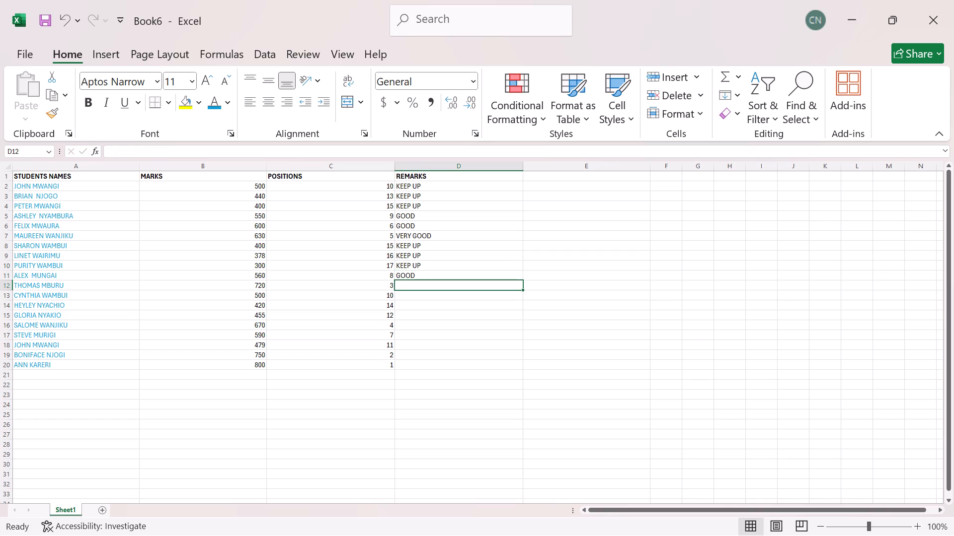
text(EXCELLENT)
key(Return)
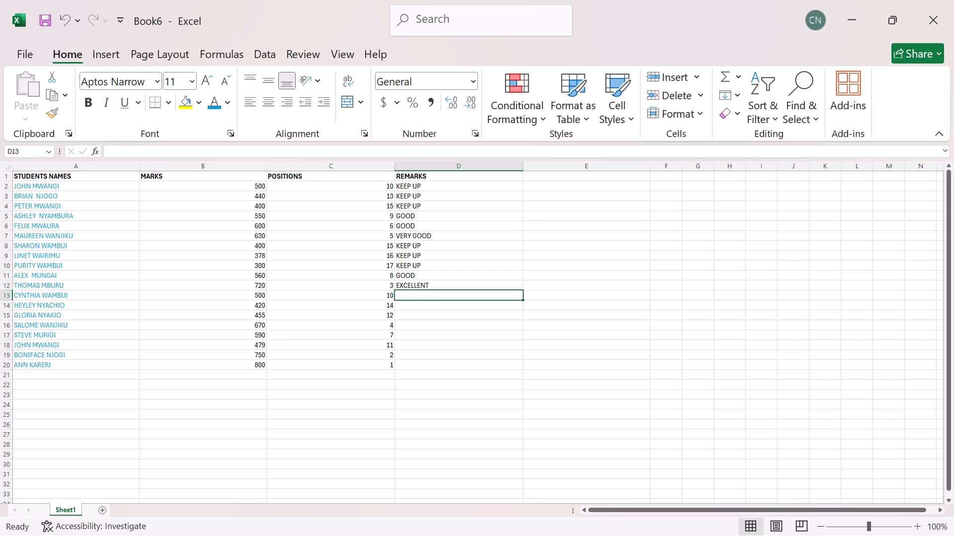
Enter the remark KEEP UP in cells D13, D14 and D15 of the REMARKS column.
key(k)
key(Return)
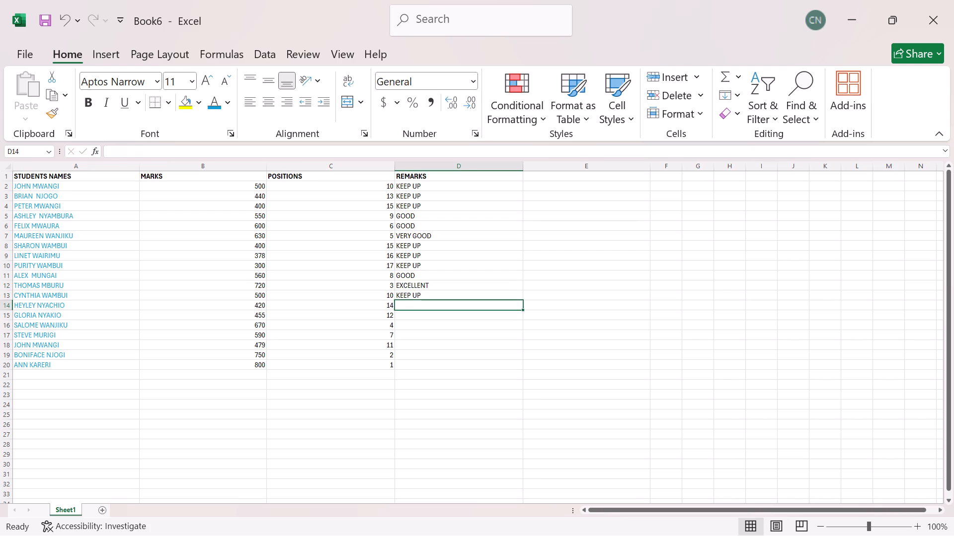
key(k)
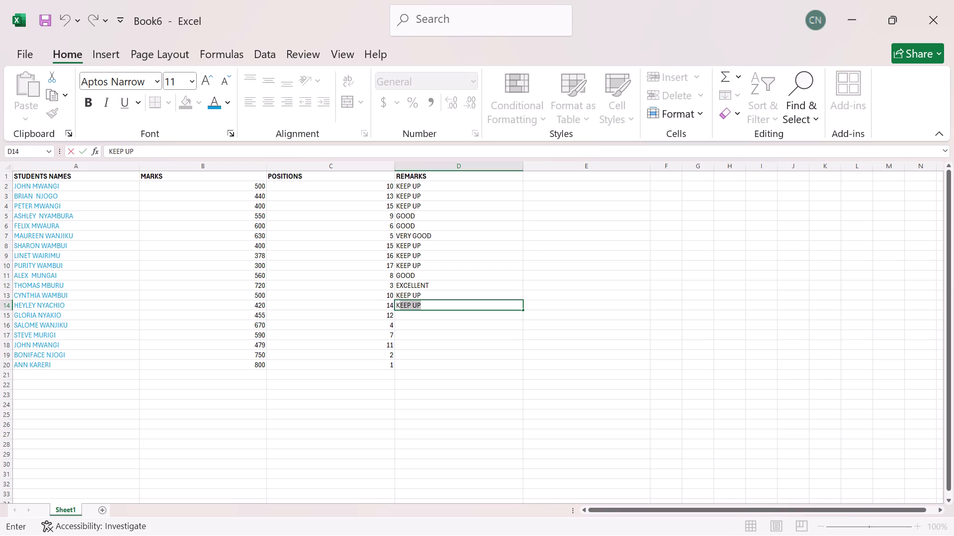
key(Return)
text(KR)
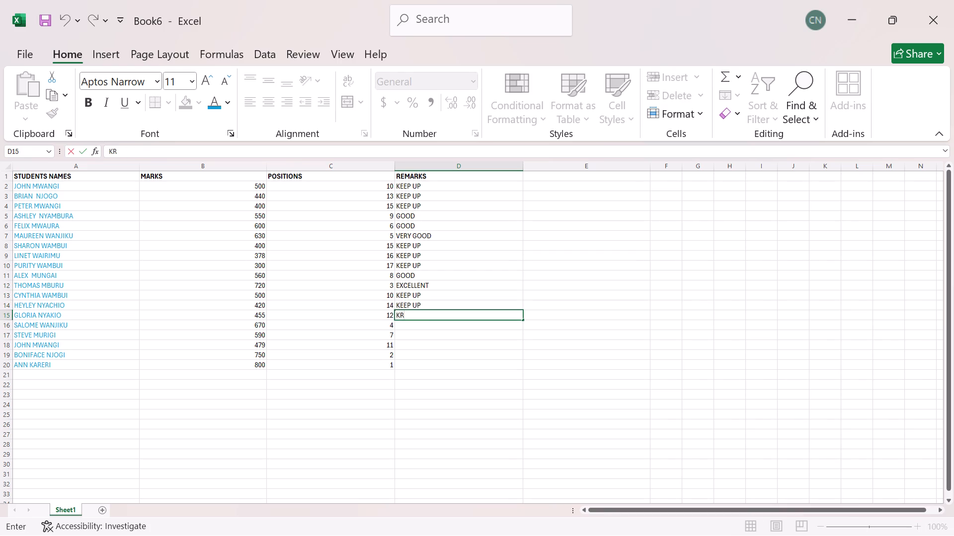
key(BackSpace)
key(e)
key(Return)
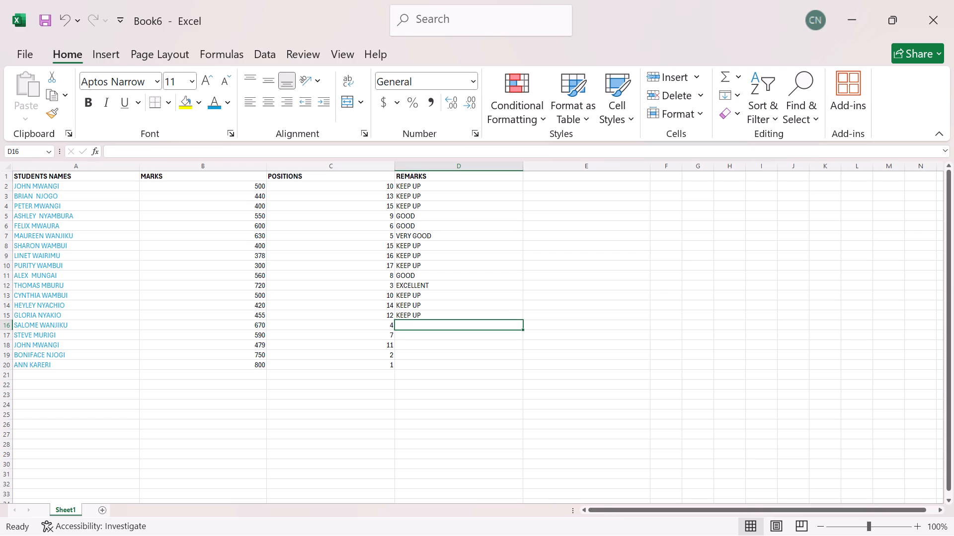
Enter the remarks VERY GOOD in cell D16, GOOD in D17 and KEEP UP in D18 of the REMARKS column.
text(VERY)
key(Return)
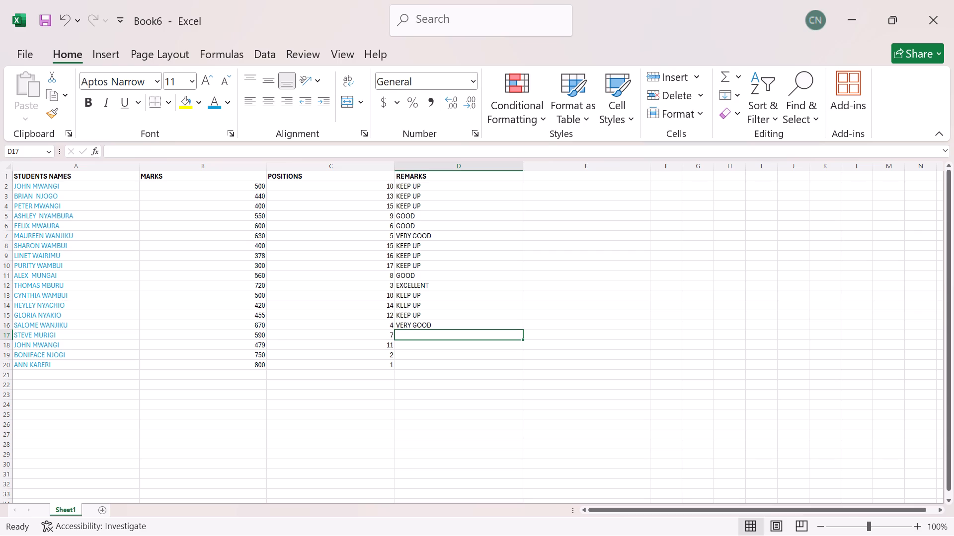
text(GO)
key(Return)
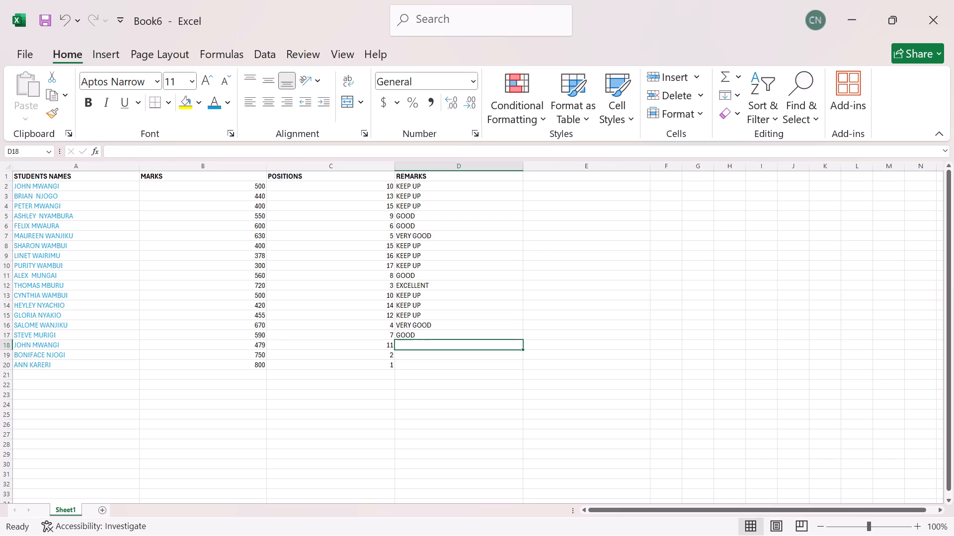
key(k)
key(Return)
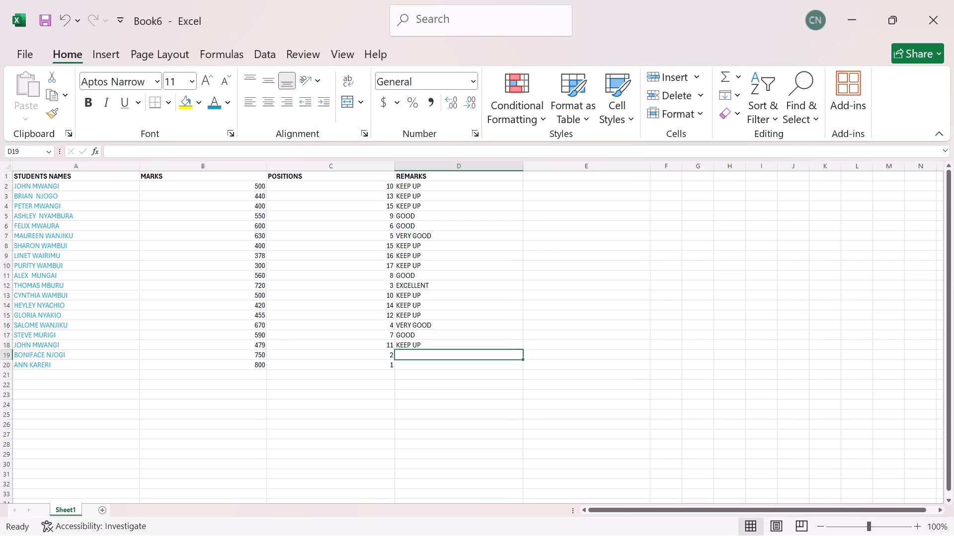
Enter the remark EXCELLENT in cells D19 and D20 of the REMARKS column.
text(EX)
key(Return)
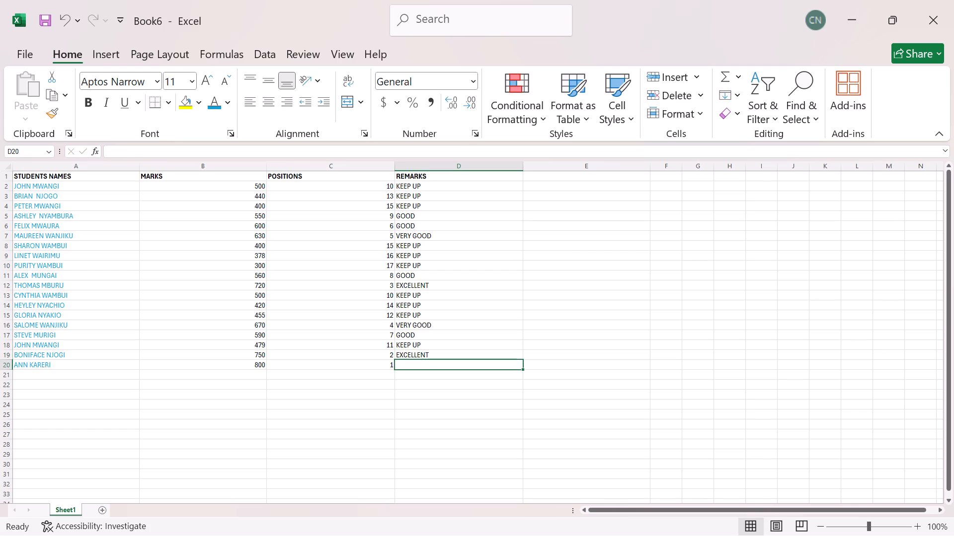
text(EX)
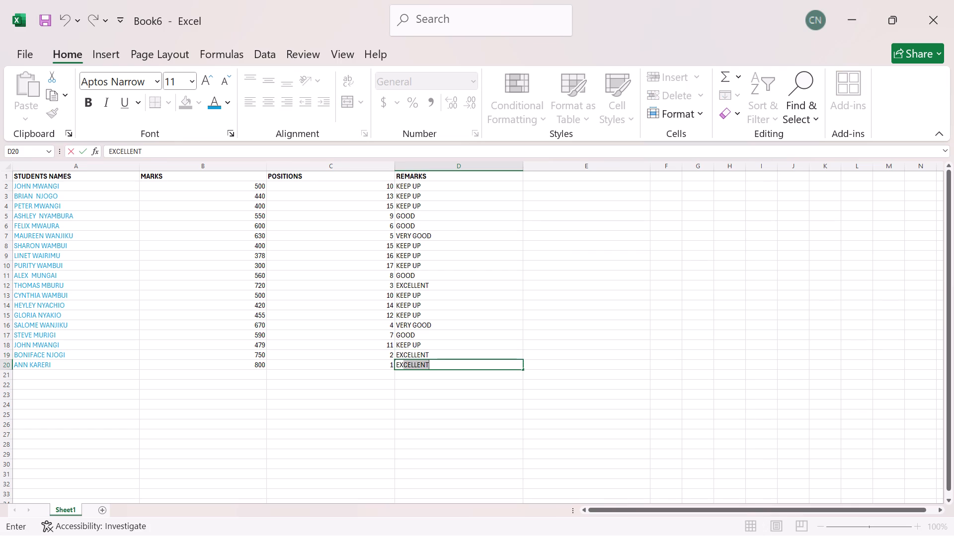
key(Return)
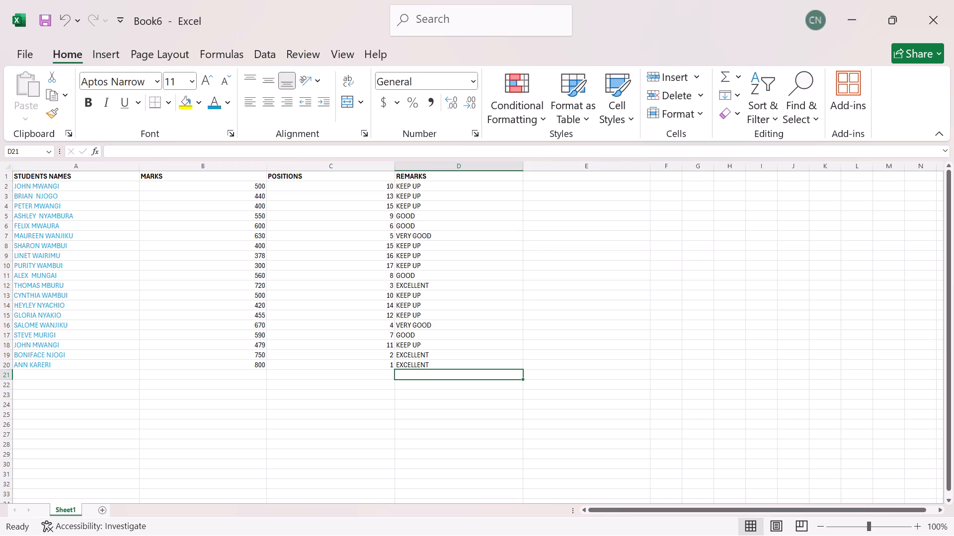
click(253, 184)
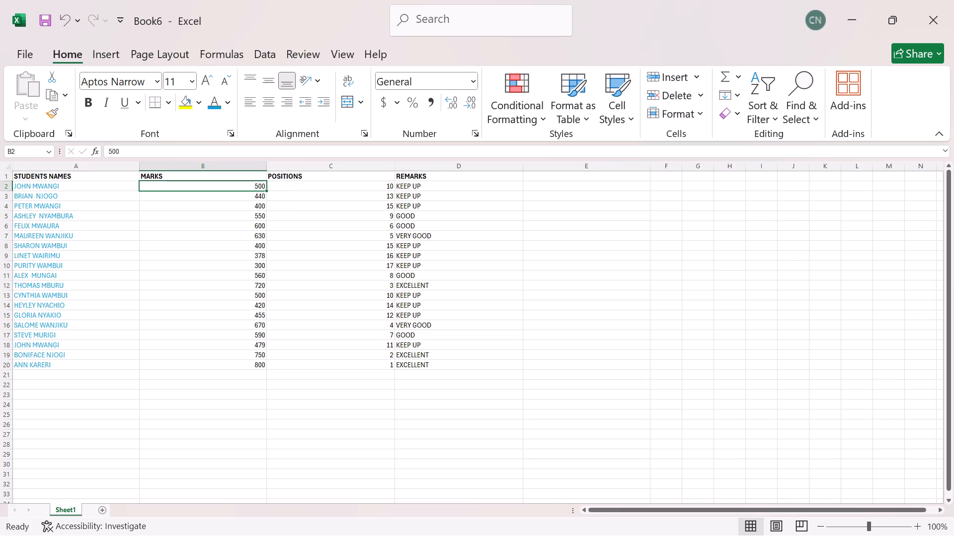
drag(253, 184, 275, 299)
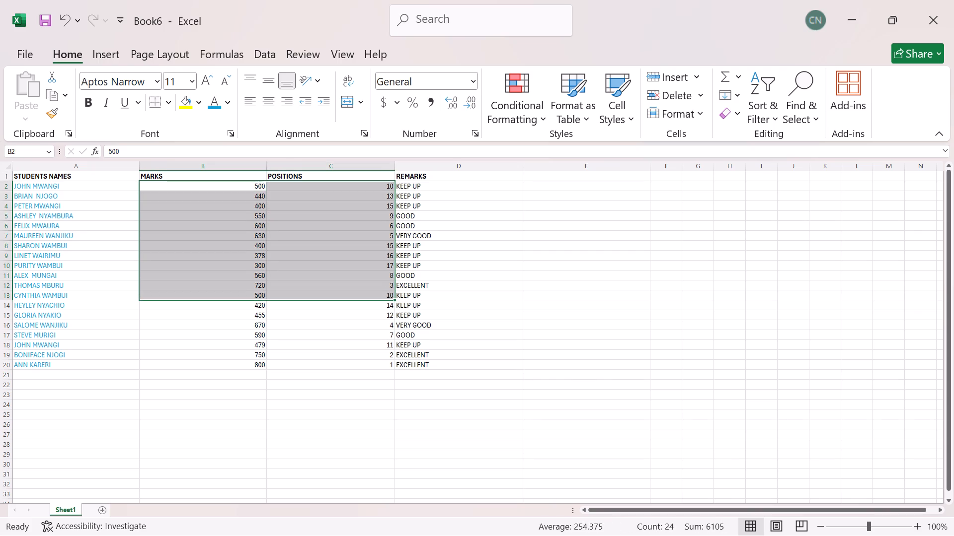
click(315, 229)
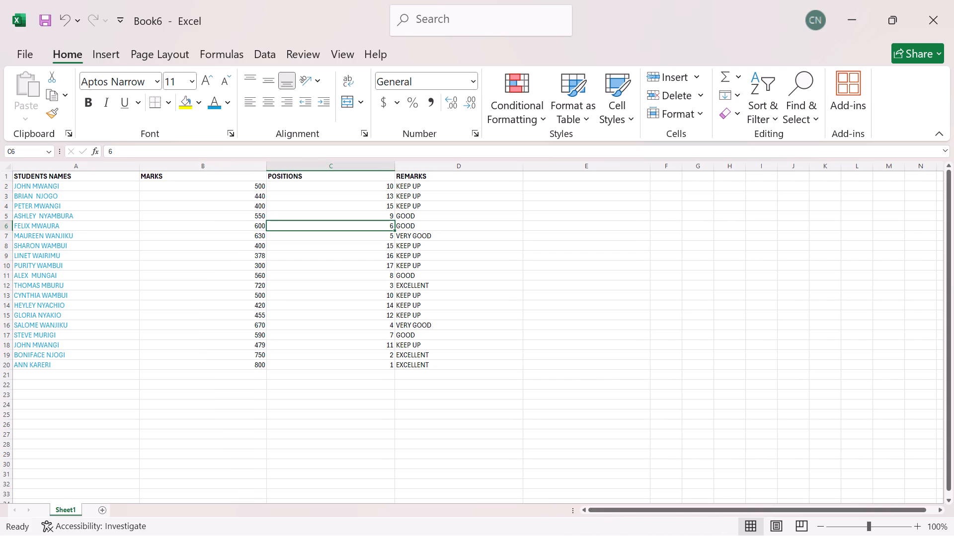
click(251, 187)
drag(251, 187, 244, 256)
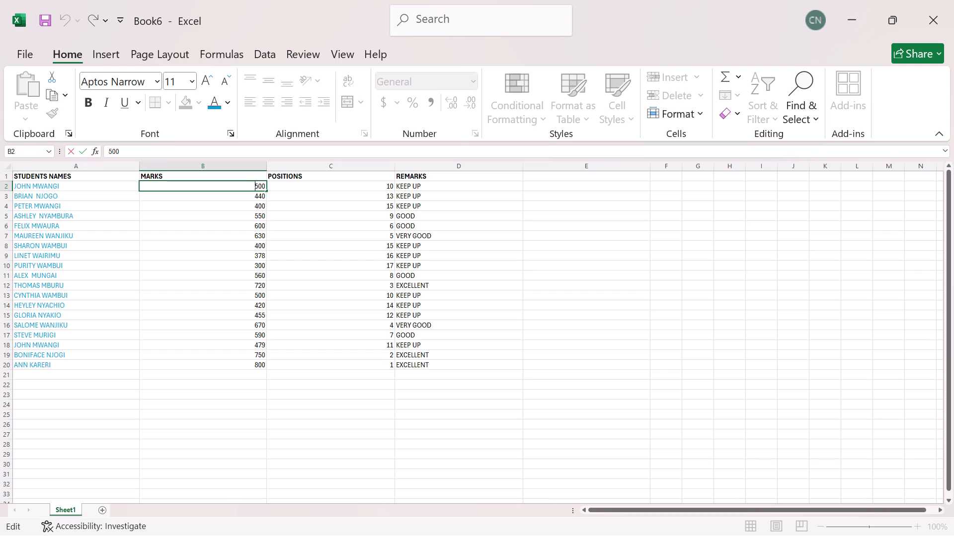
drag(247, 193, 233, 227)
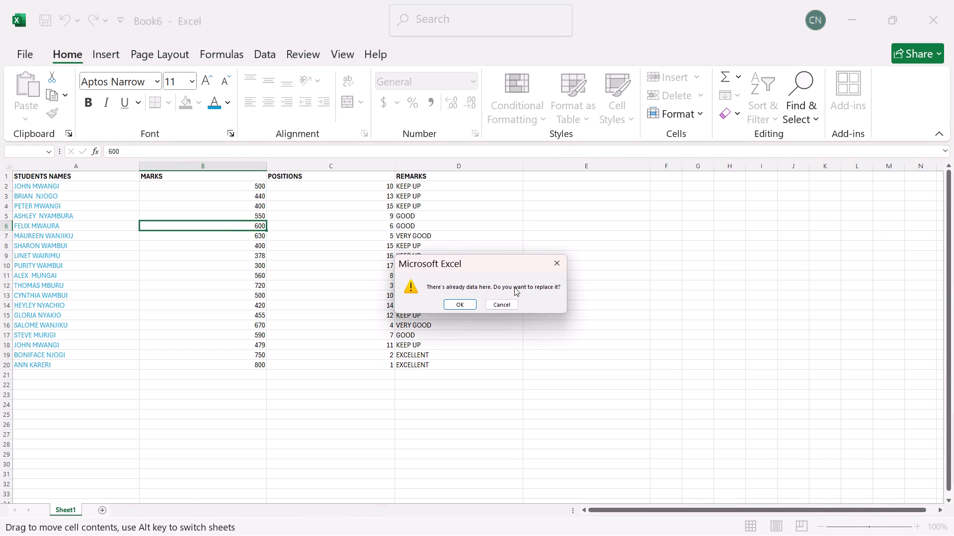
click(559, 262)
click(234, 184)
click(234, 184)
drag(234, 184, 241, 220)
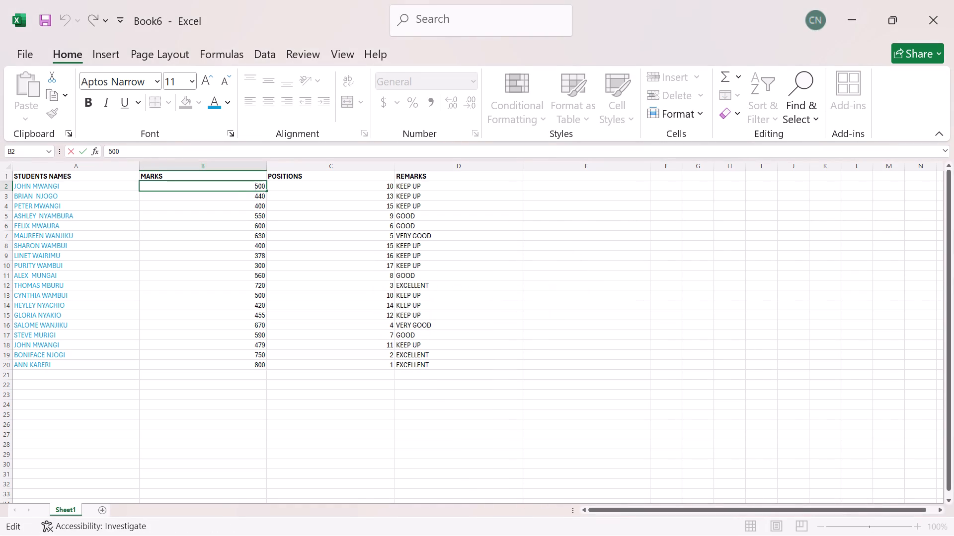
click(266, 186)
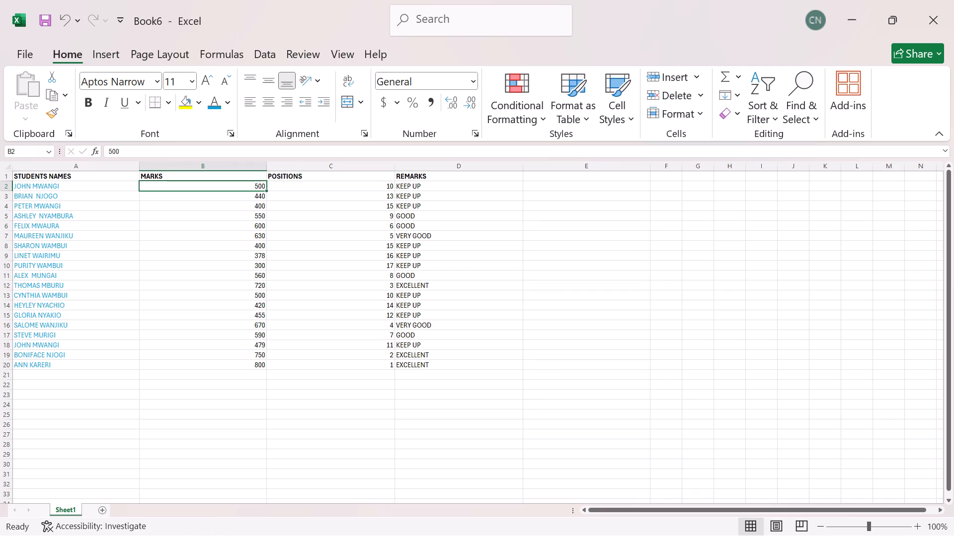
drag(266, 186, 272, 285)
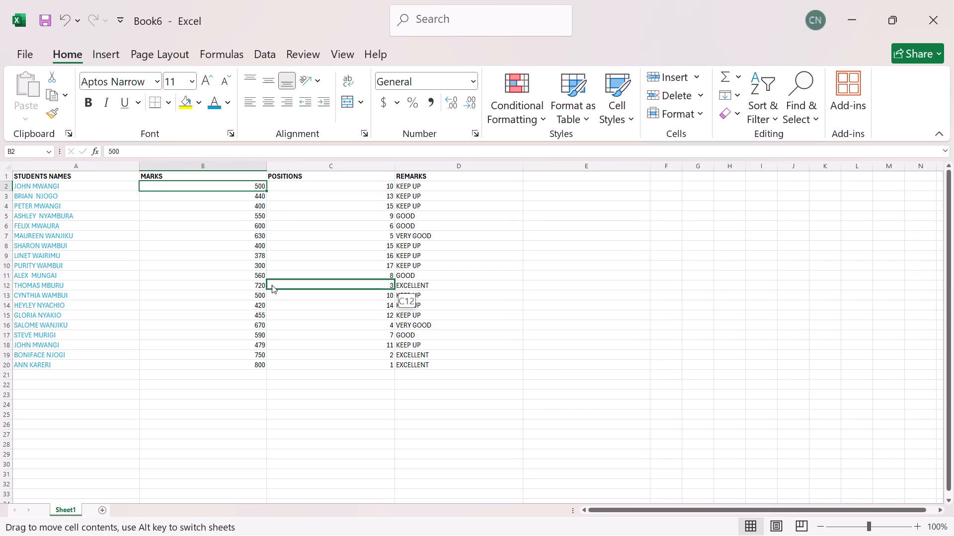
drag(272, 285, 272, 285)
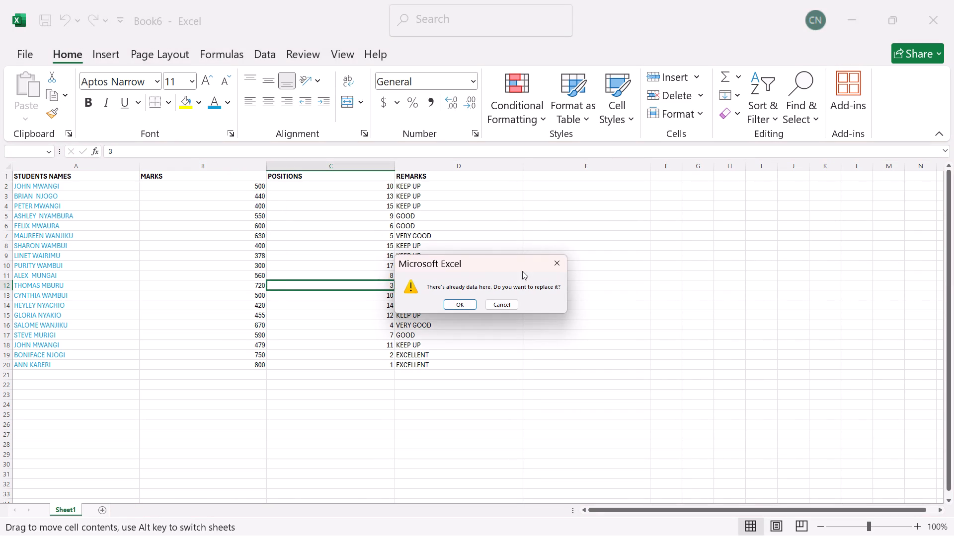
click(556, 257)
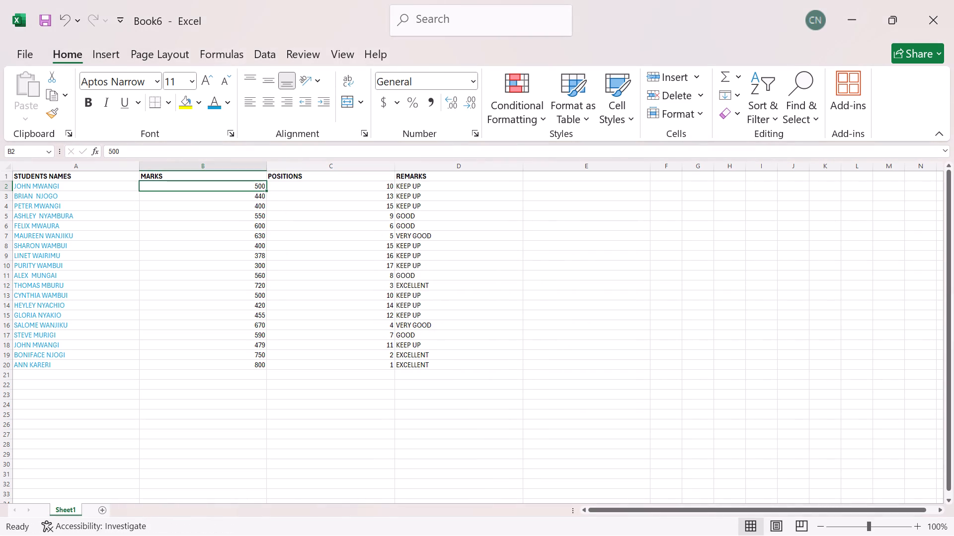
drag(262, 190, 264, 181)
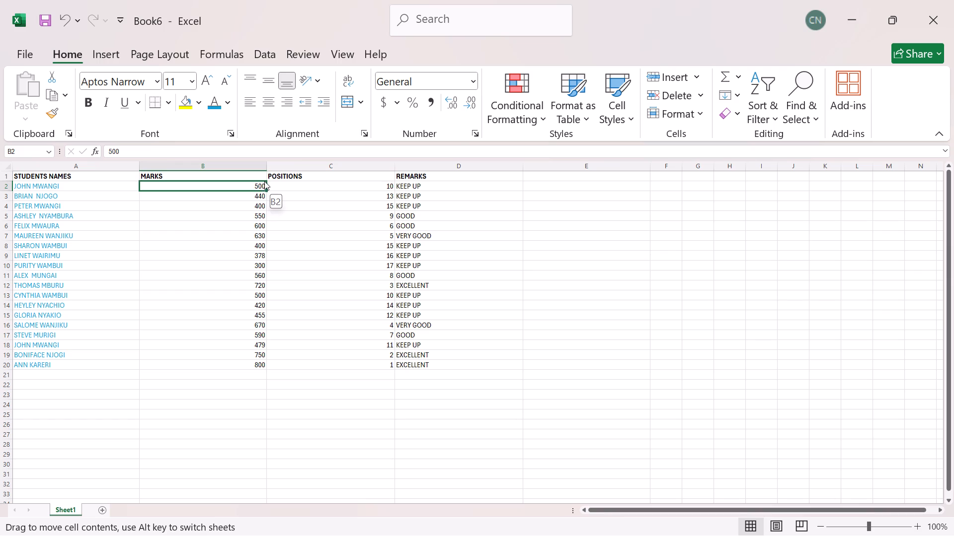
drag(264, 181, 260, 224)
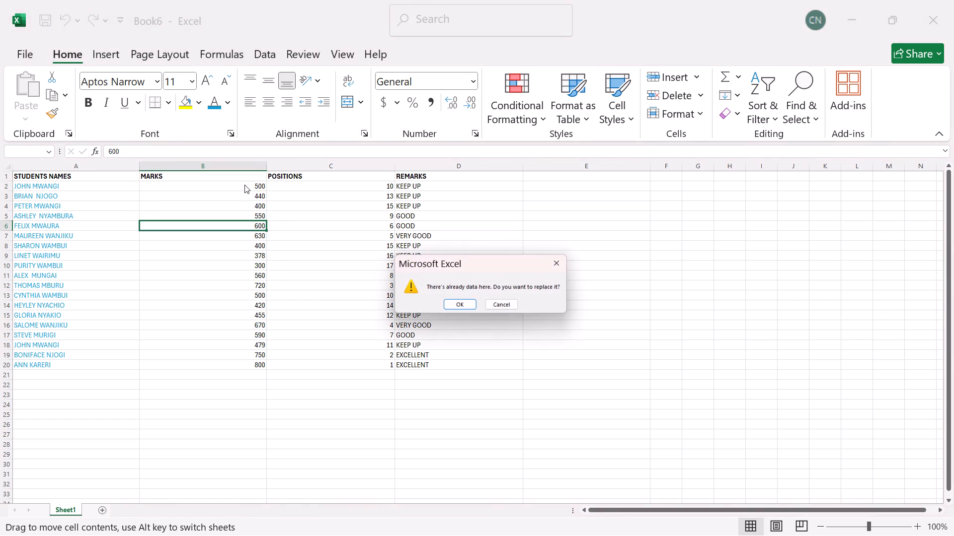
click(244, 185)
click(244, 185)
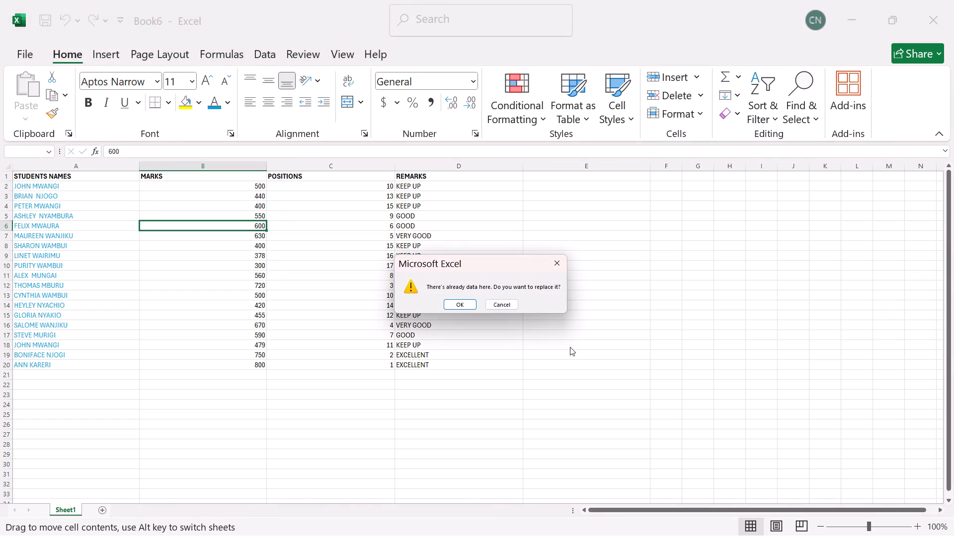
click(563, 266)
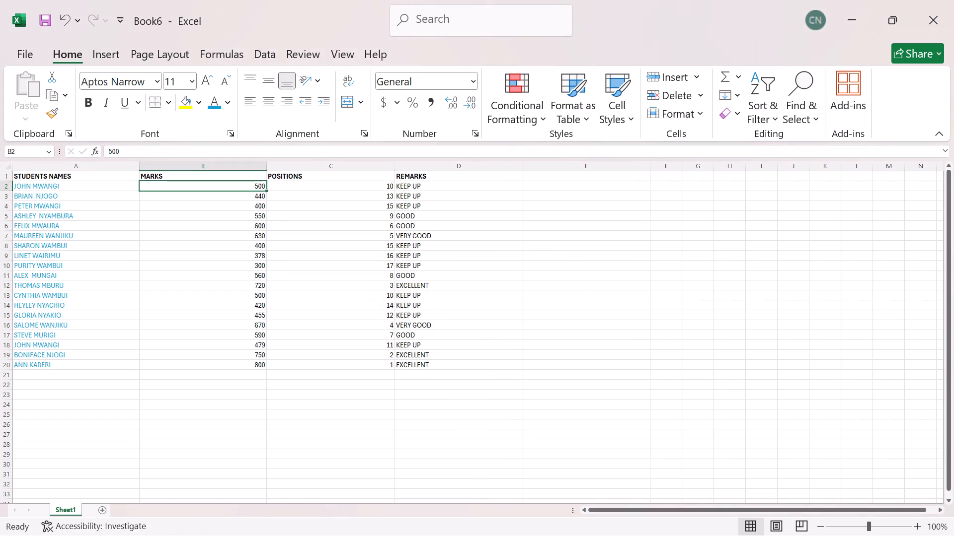
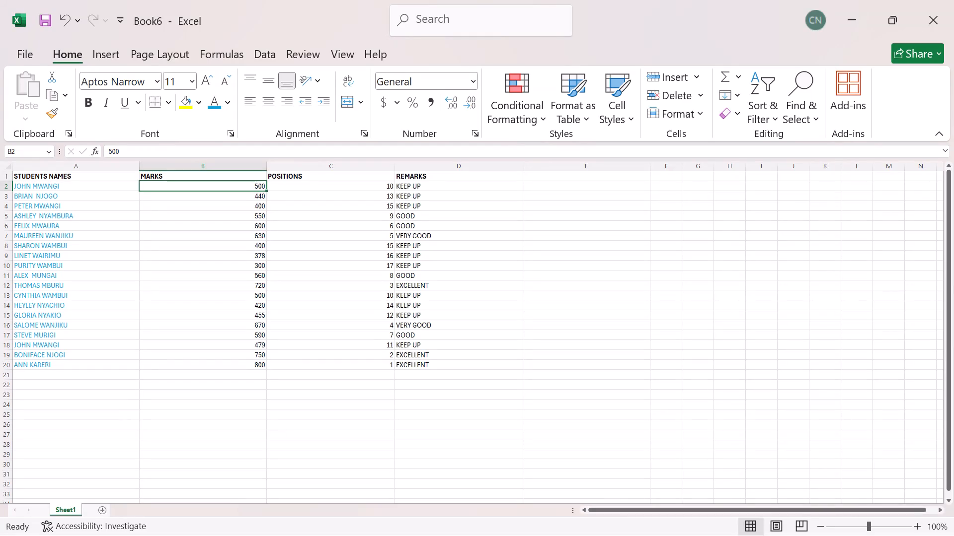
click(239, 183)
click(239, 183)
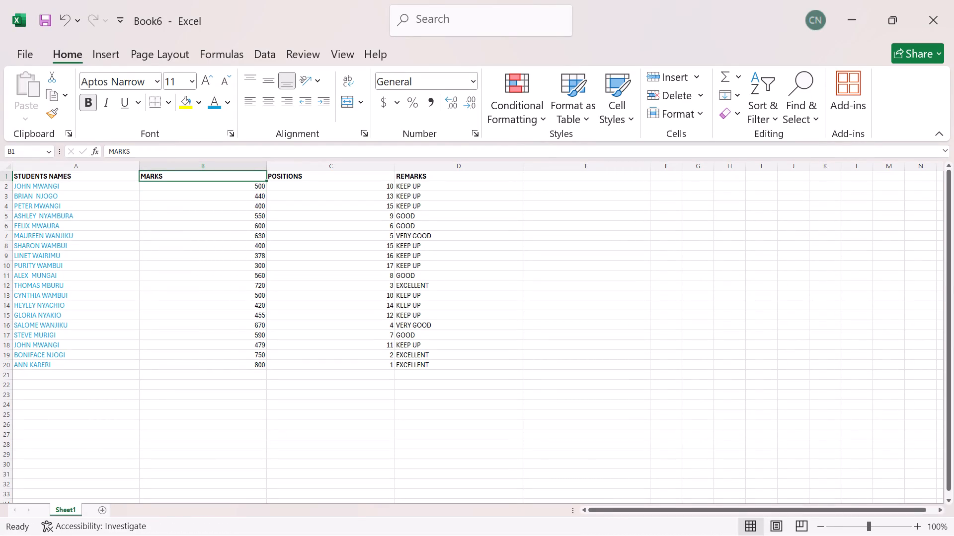
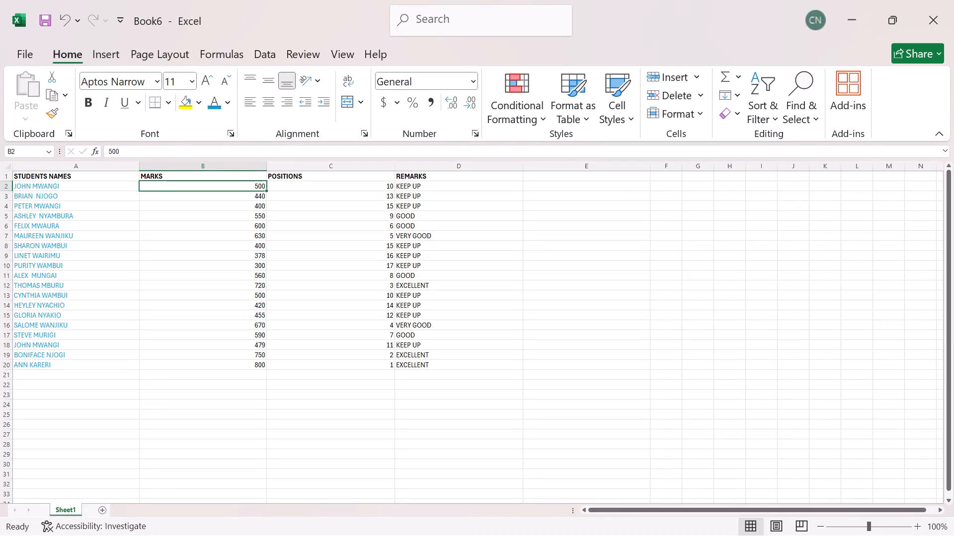
Colour the text of the MARKS column, from its header through the last student's mark, in the green theme colour.
click(241, 184)
drag(241, 184, 242, 230)
click(260, 191)
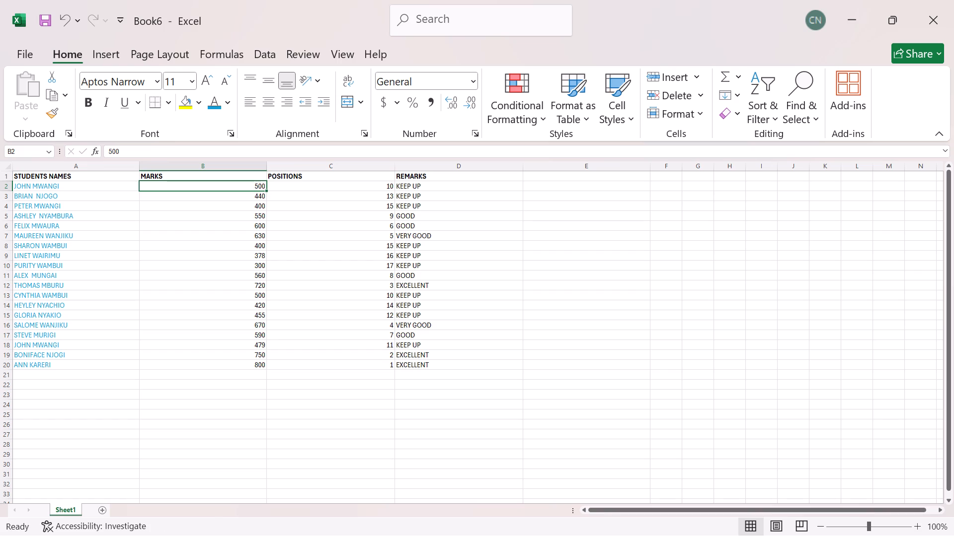
click(266, 185)
click(266, 185)
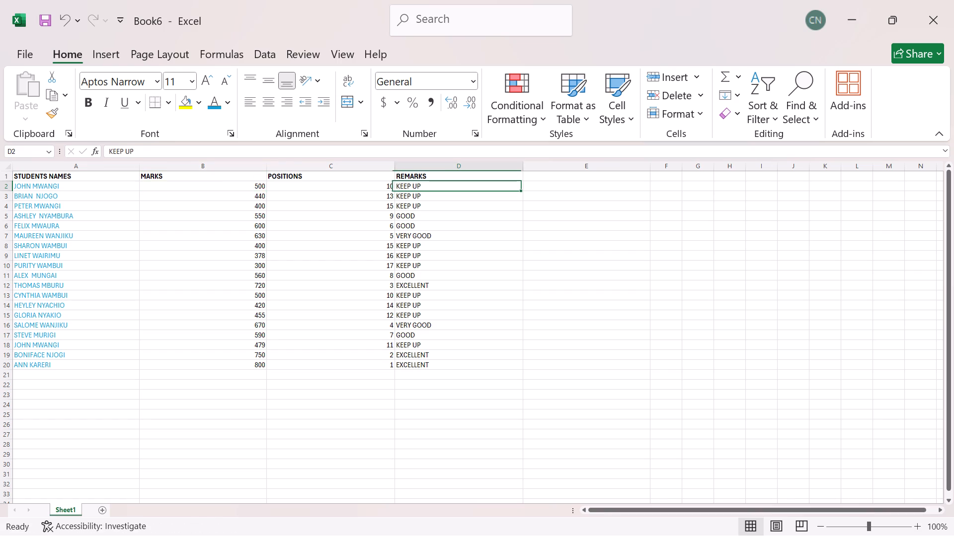
drag(220, 190, 225, 178)
click(225, 178)
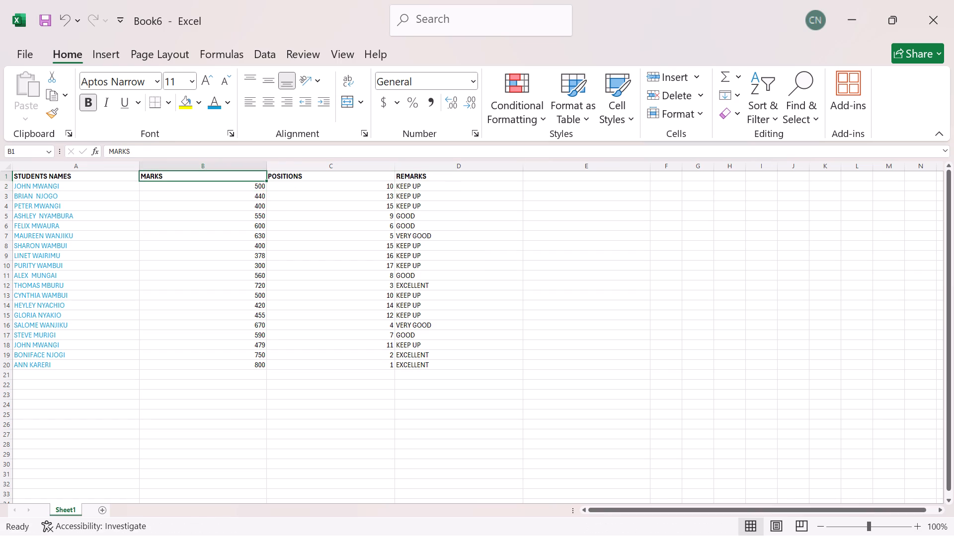
drag(225, 178, 249, 370)
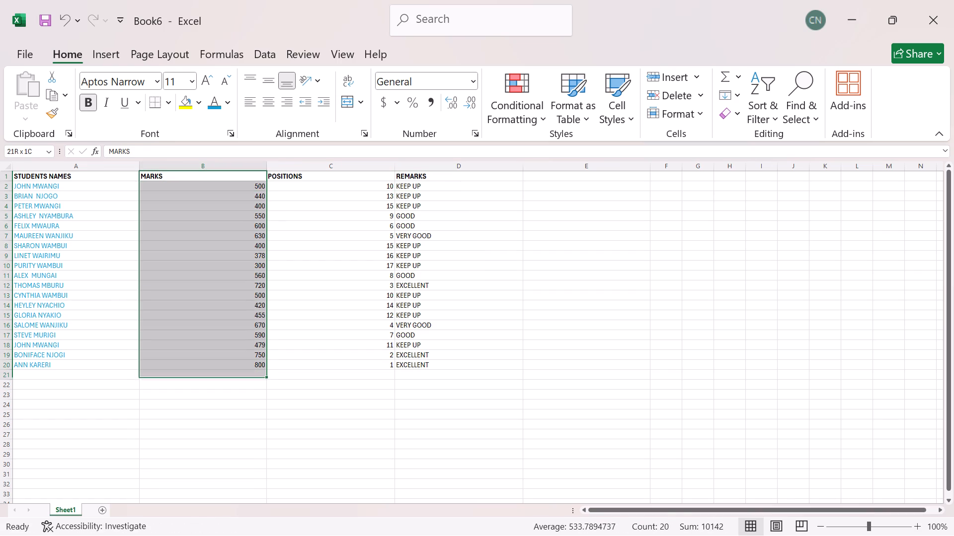
drag(249, 370, 249, 372)
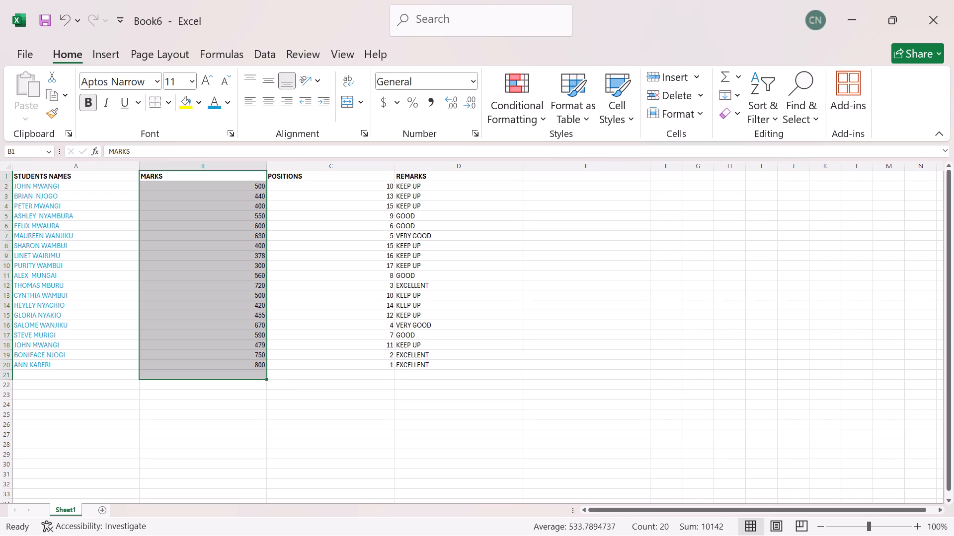
click(227, 105)
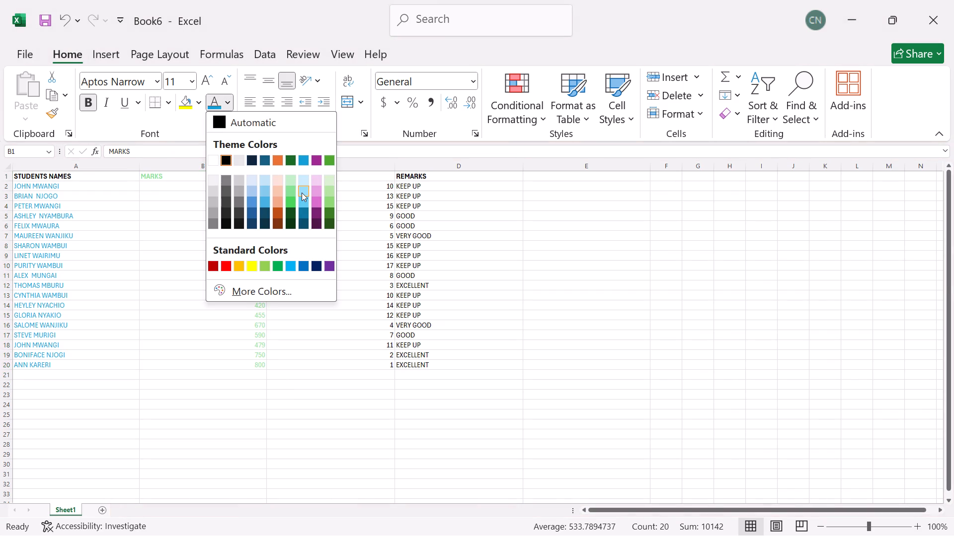
click(327, 158)
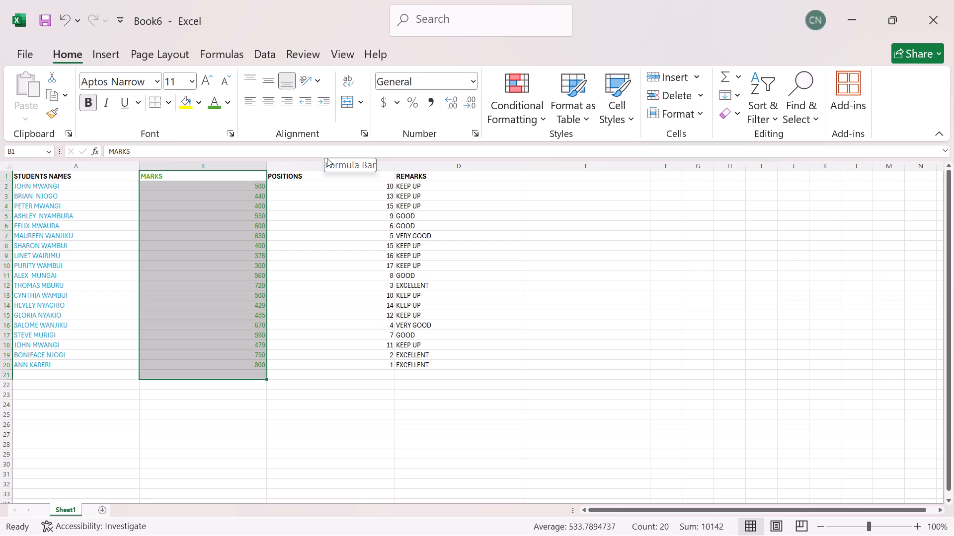
Colour the text of the POSITIONS and REMARKS columns, headers included down to row 20, in dark orange.
click(371, 192)
click(374, 175)
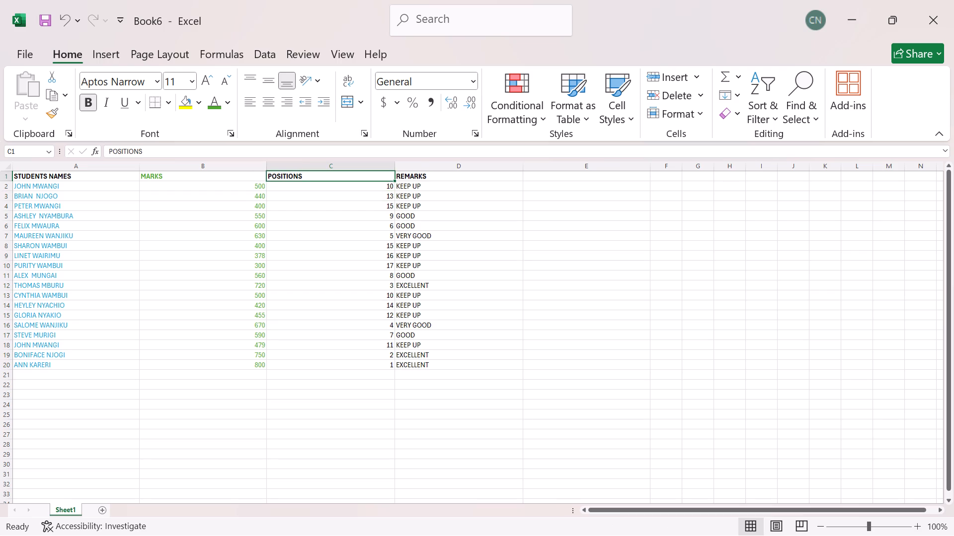
drag(374, 175, 416, 313)
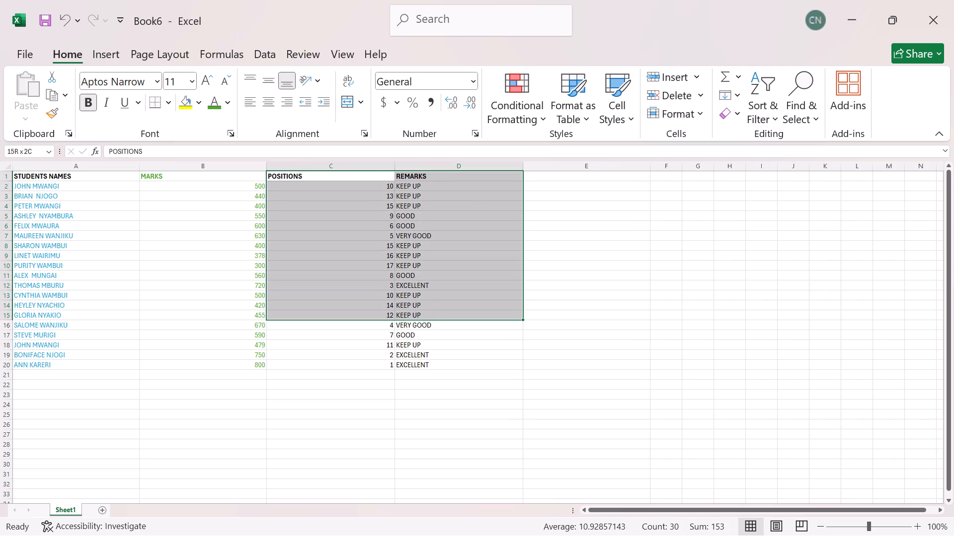
drag(416, 313, 436, 366)
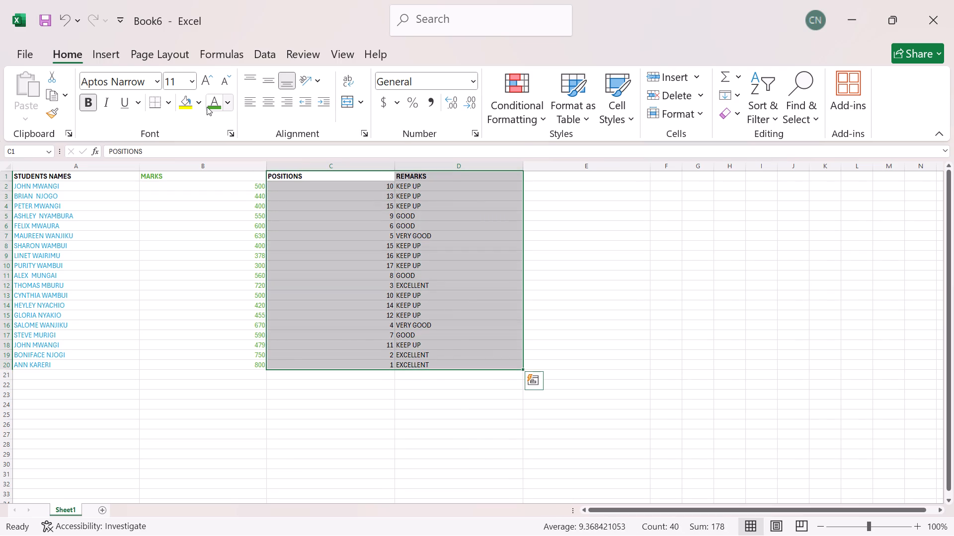
click(232, 97)
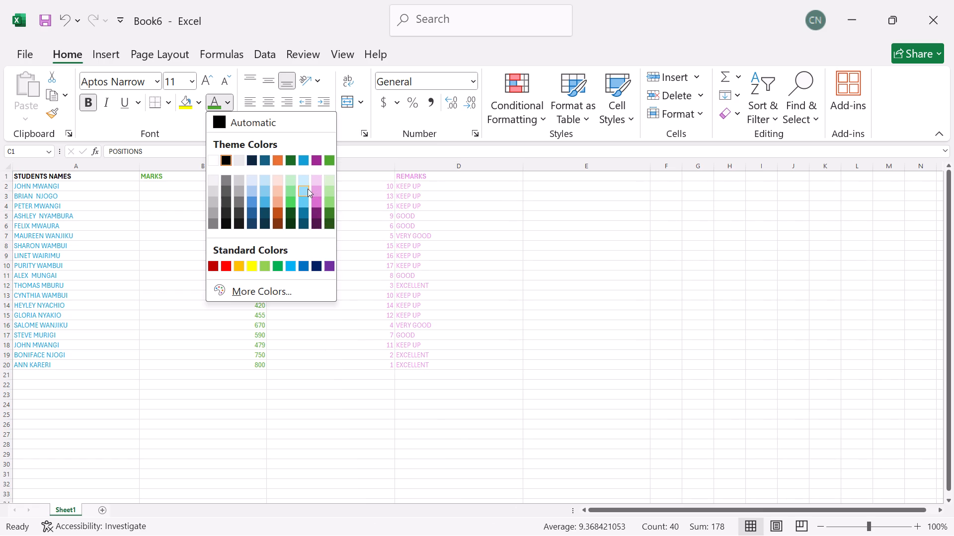
click(276, 215)
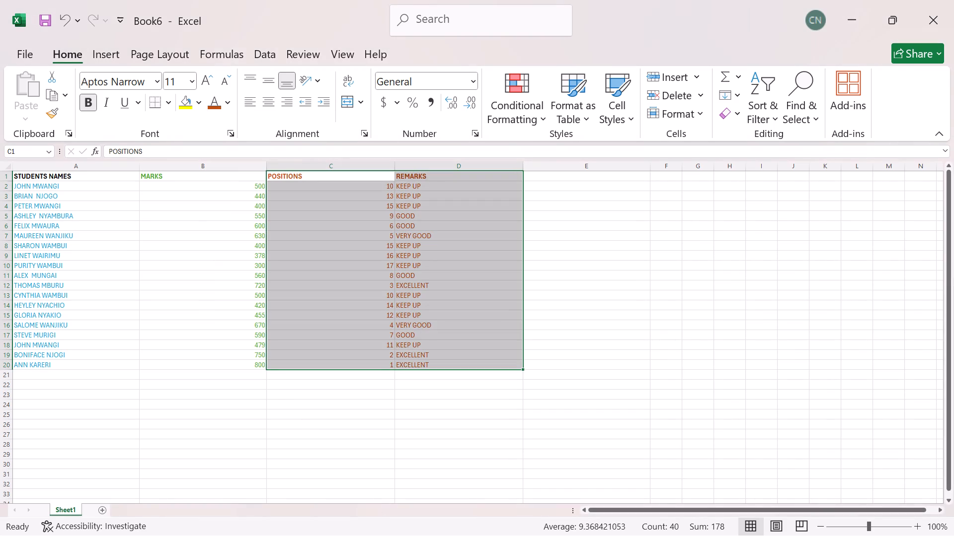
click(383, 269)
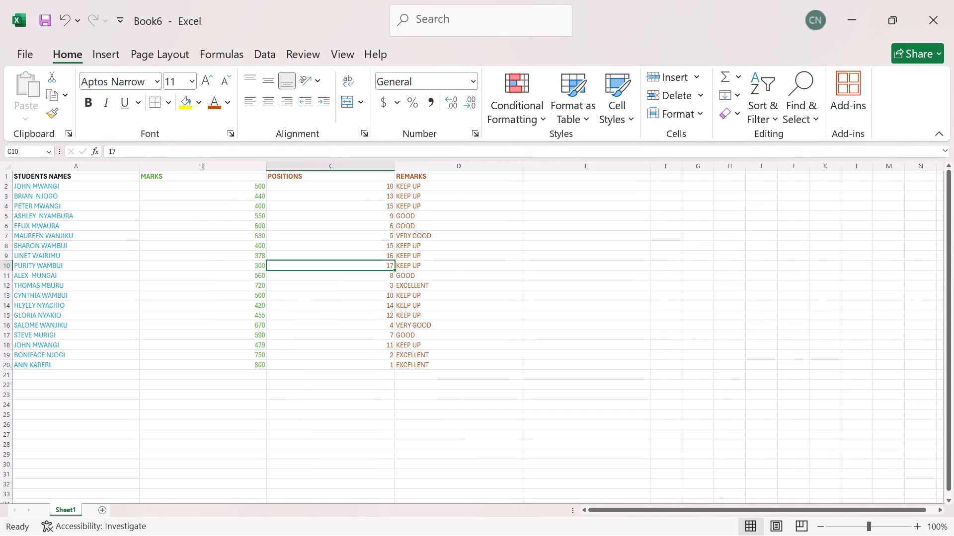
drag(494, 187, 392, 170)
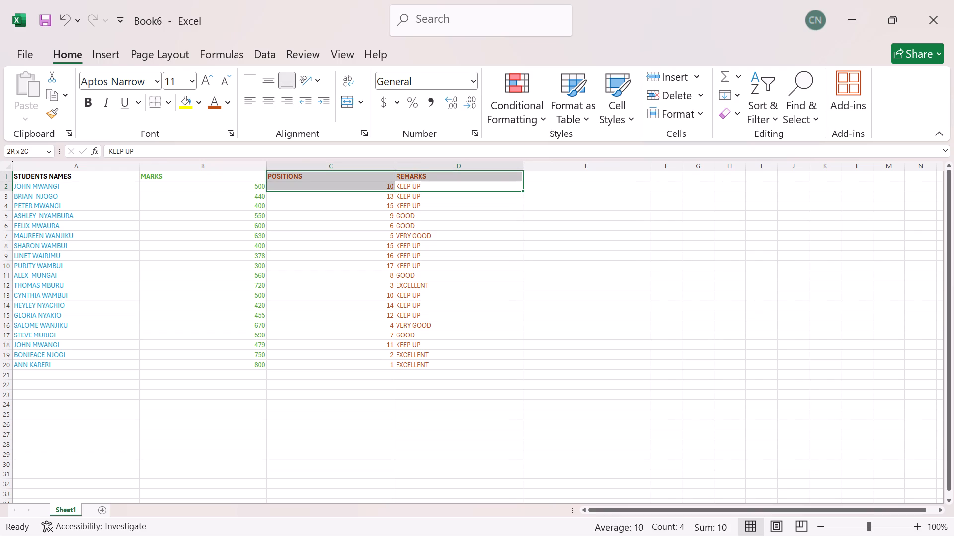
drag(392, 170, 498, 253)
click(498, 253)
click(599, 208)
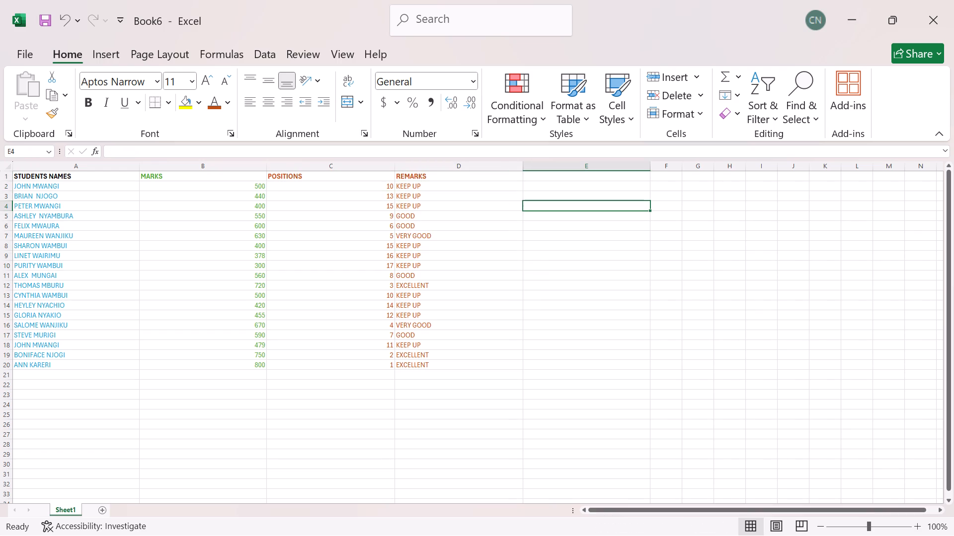
Narrow the POSITIONS, REMARKS, MARKS and STUDENTS NAMES columns so that each one closely fits its contents.
drag(392, 169, 308, 160)
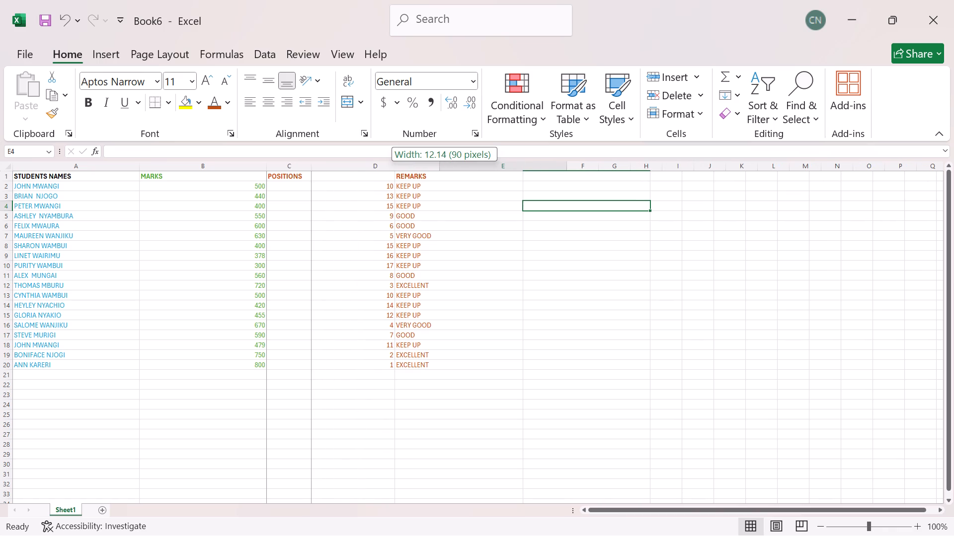
drag(308, 160, 304, 160)
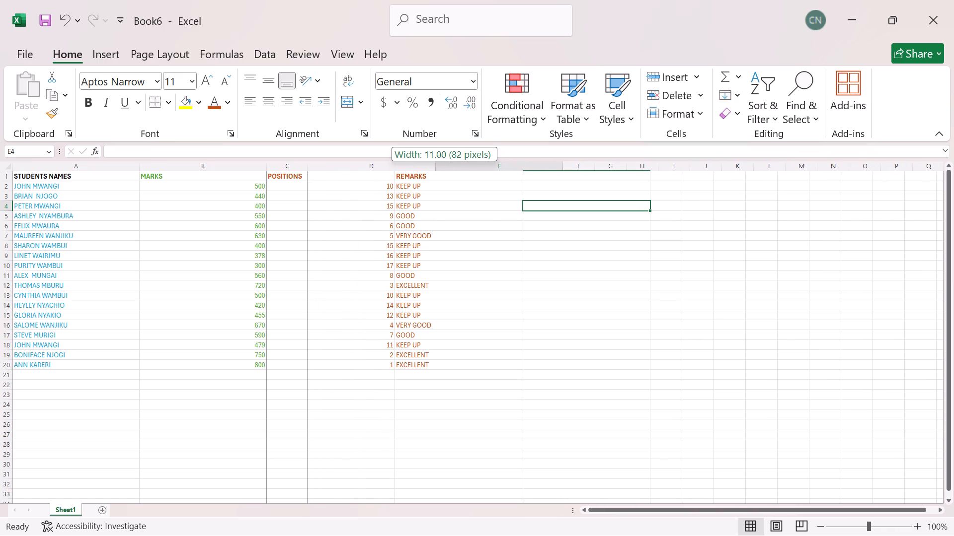
drag(304, 160, 301, 160)
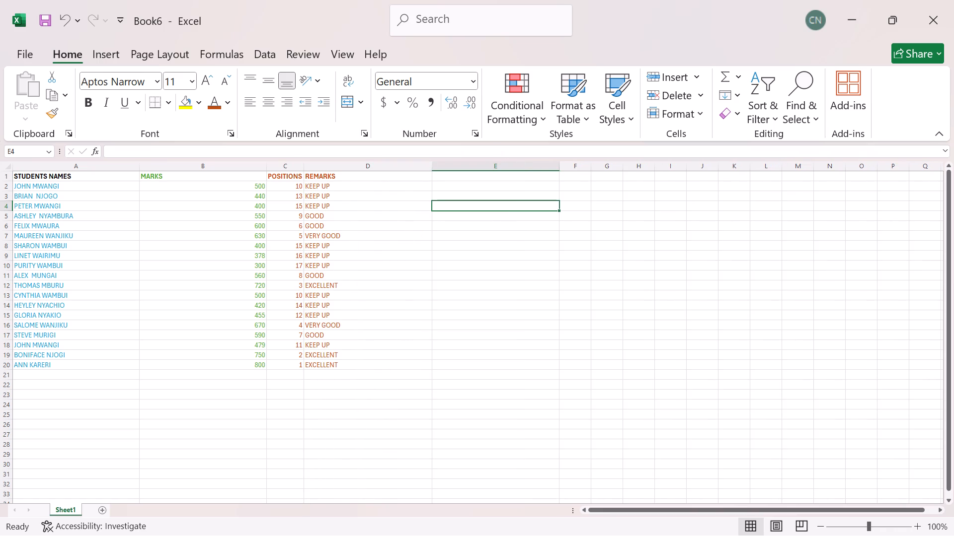
drag(432, 163, 417, 164)
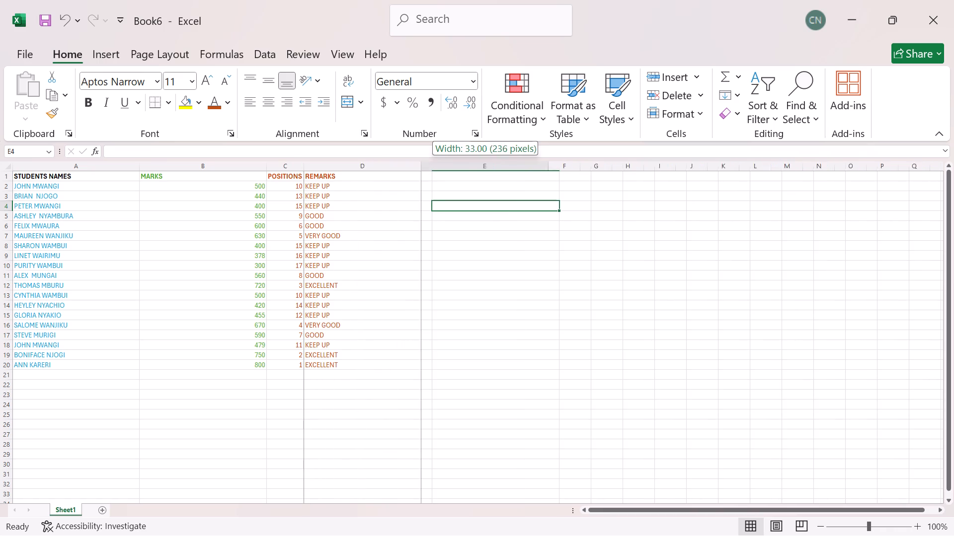
drag(417, 164, 348, 167)
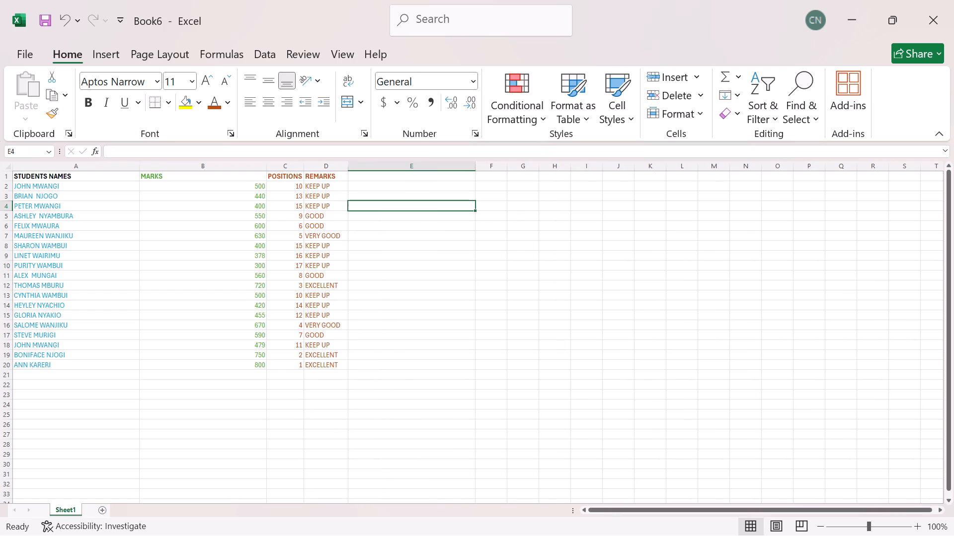
drag(267, 169, 265, 169)
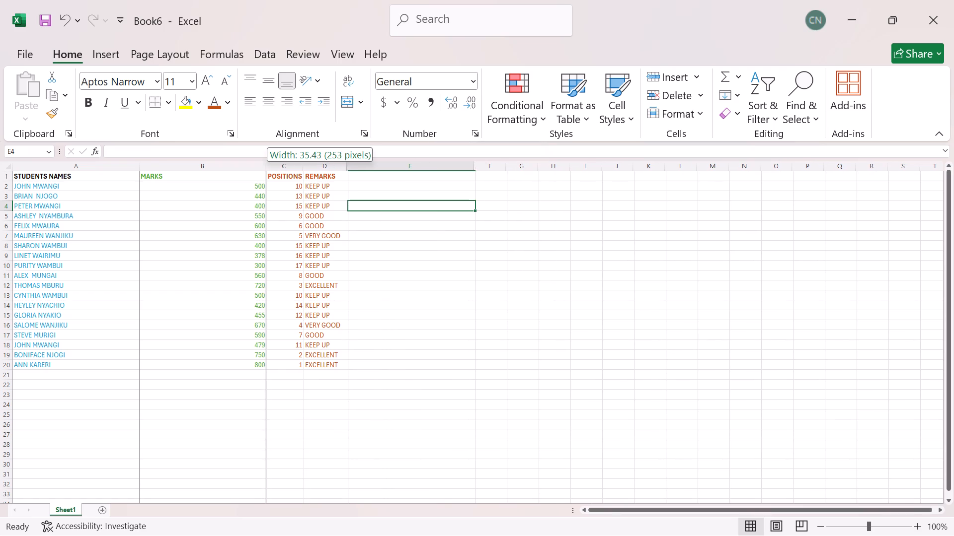
drag(265, 169, 179, 171)
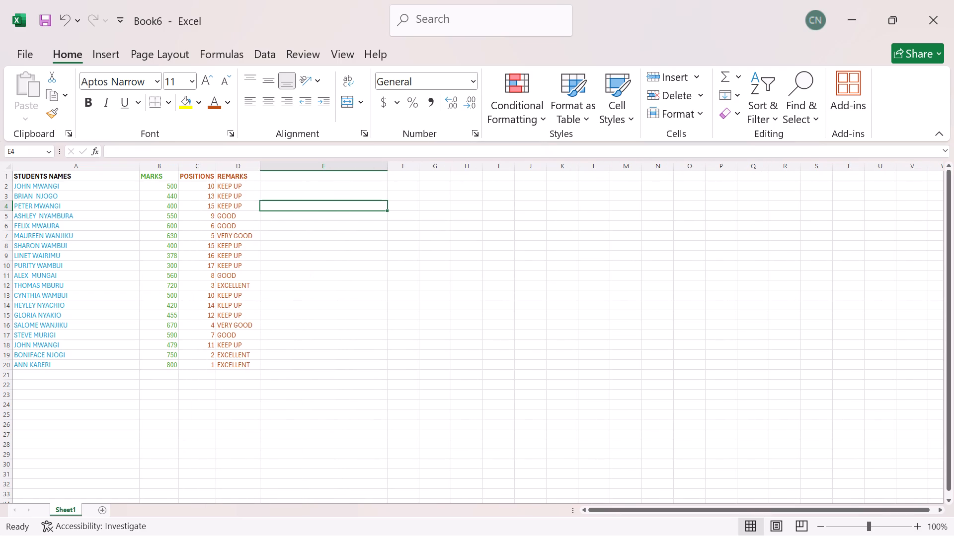
drag(140, 169, 97, 165)
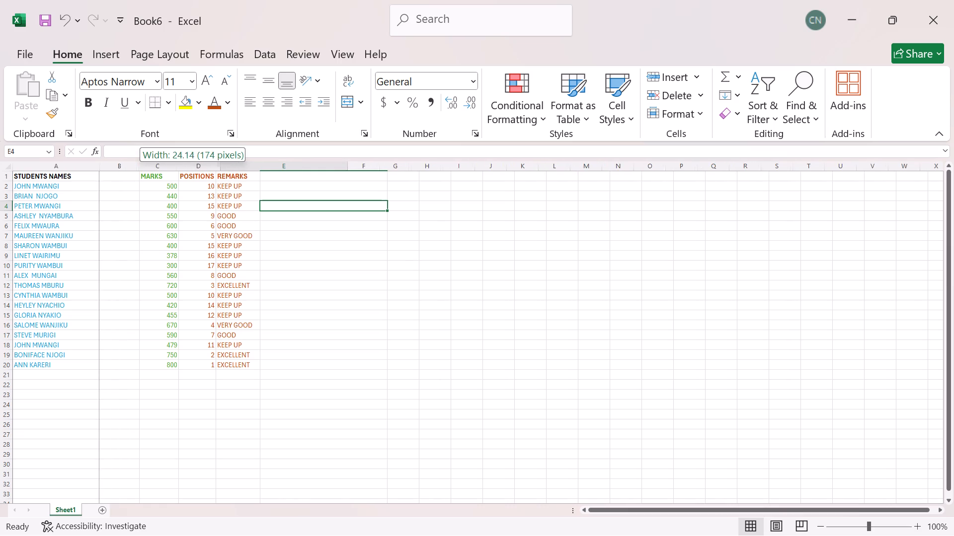
drag(97, 165, 78, 164)
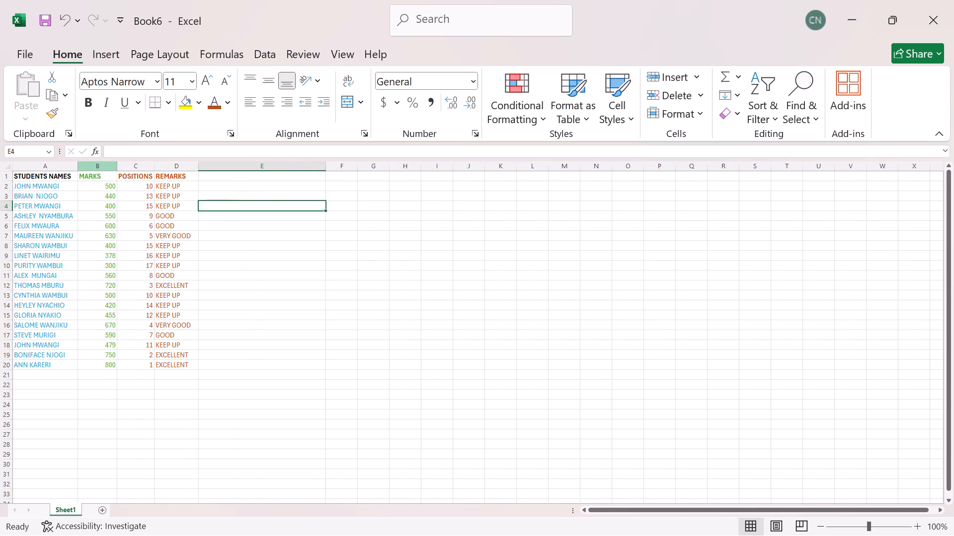
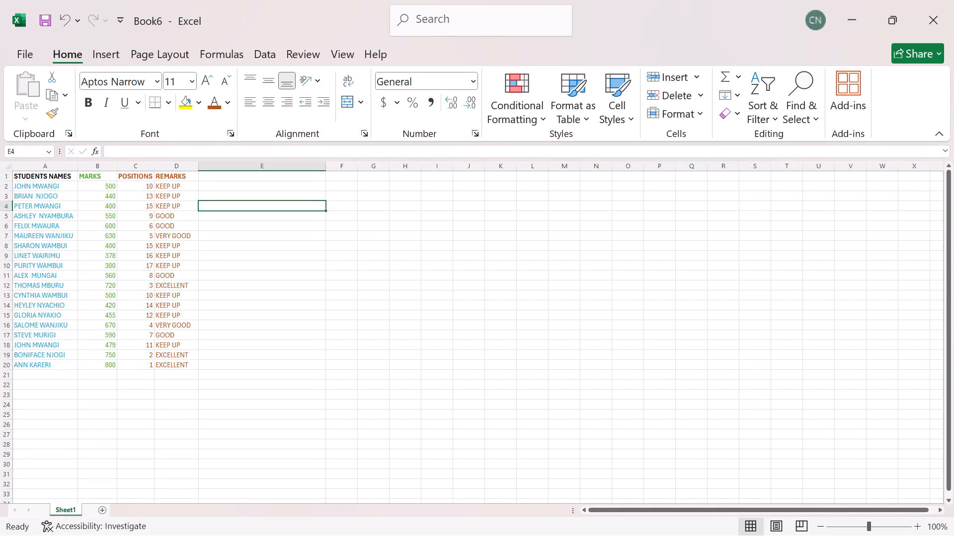
Save the workbook to this PC's Documents folder as an Excel Workbook, keeping the file name Book6.
click(302, 234)
click(438, 173)
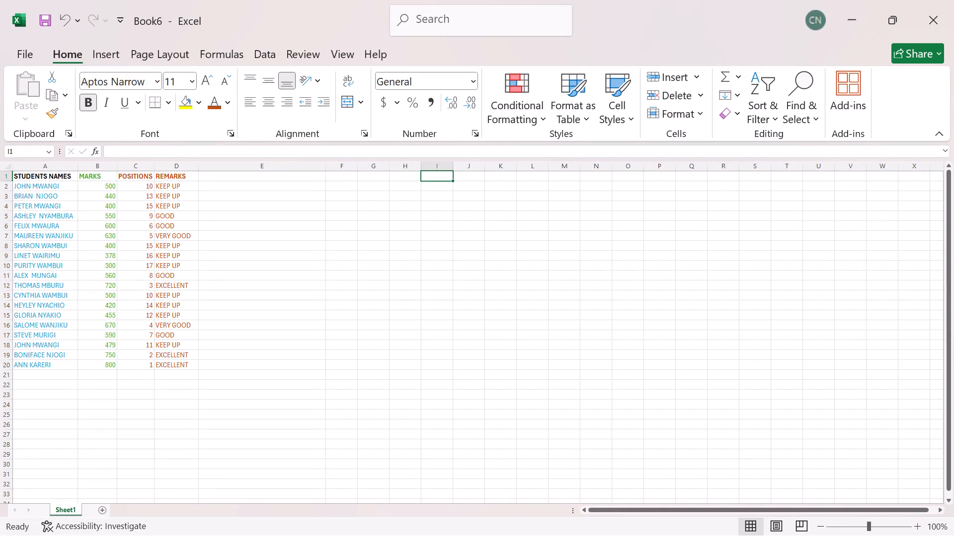
click(13, 46)
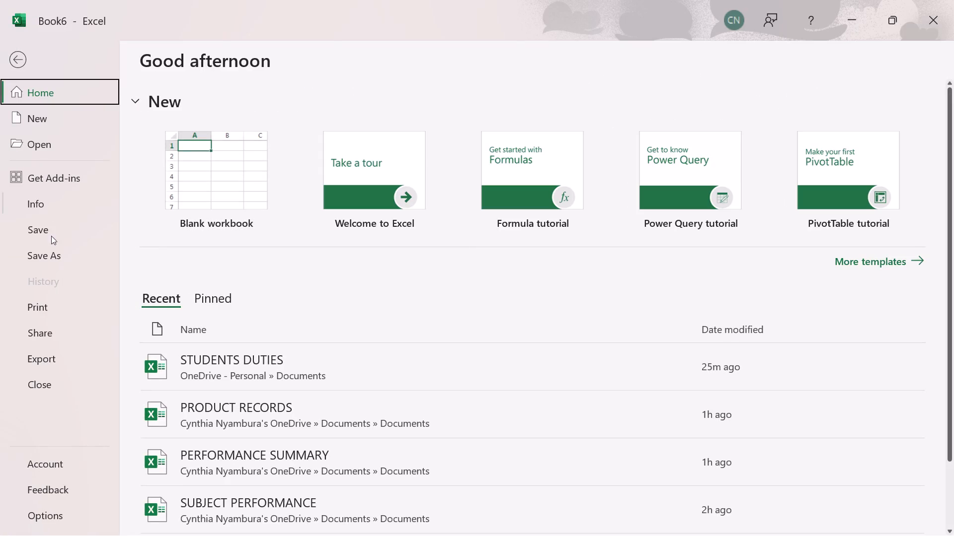
click(53, 248)
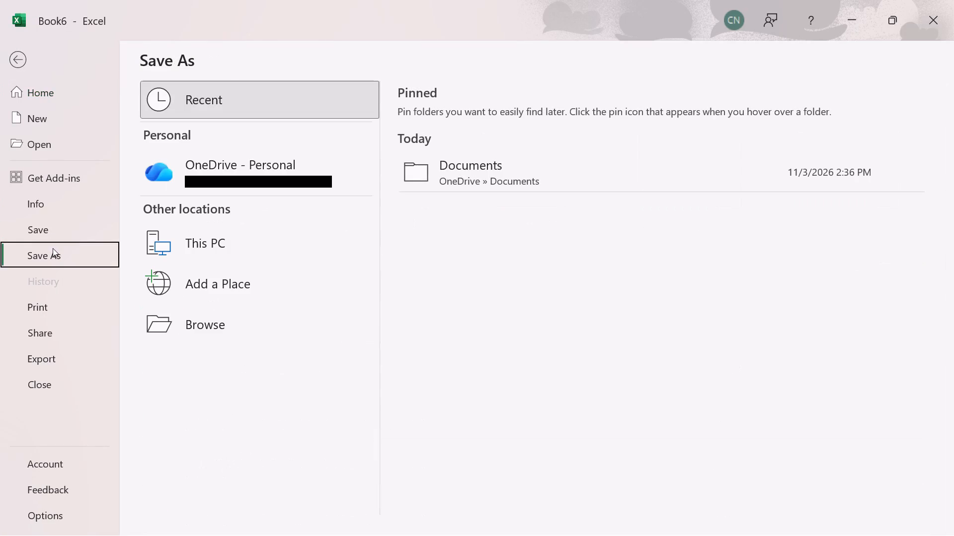
click(188, 231)
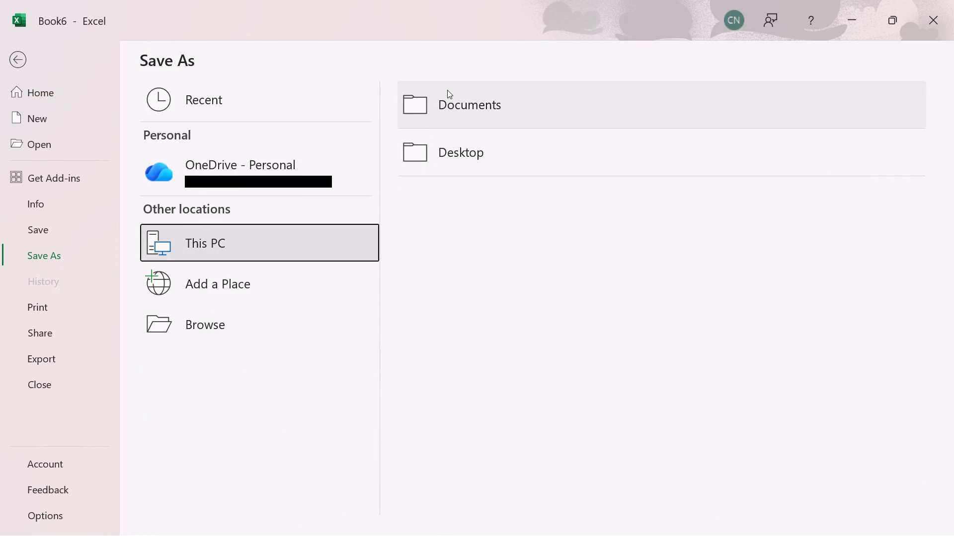
click(447, 90)
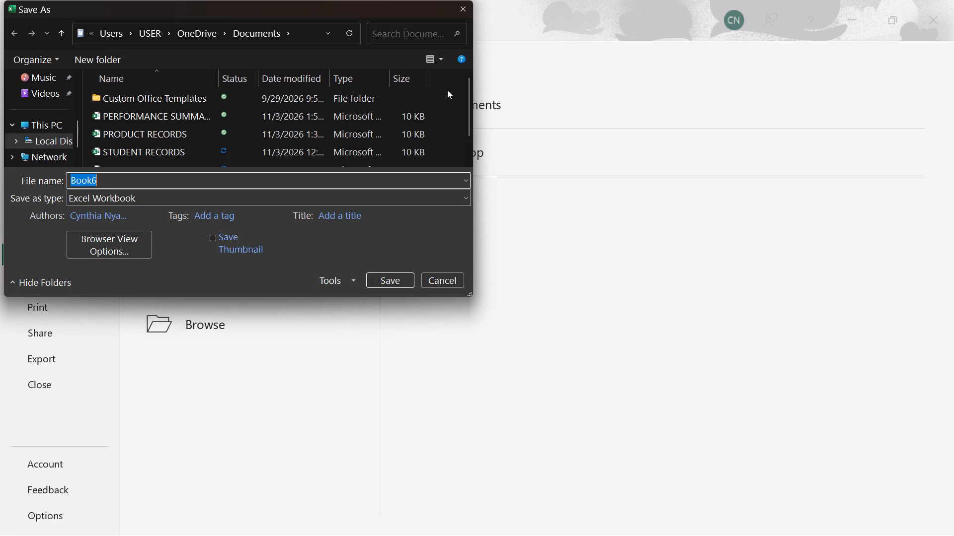
click(386, 280)
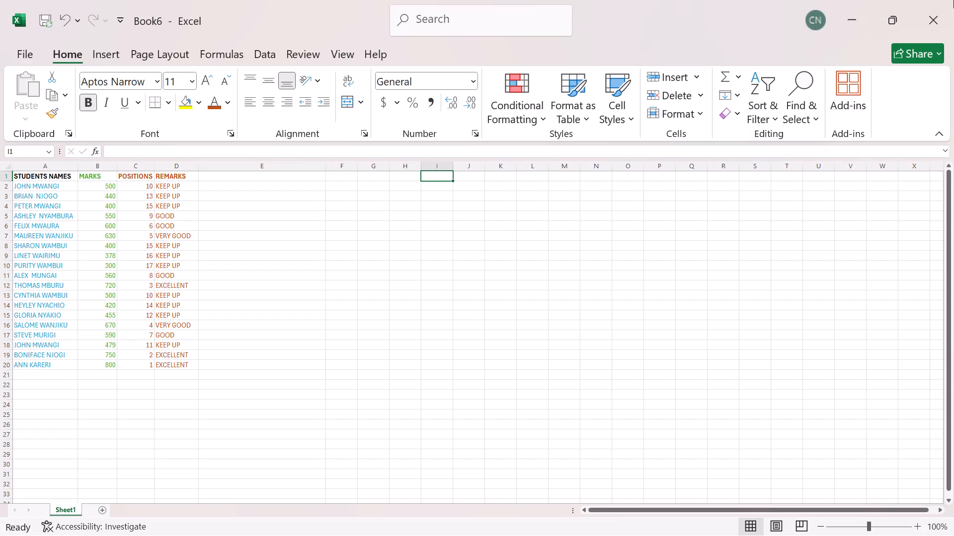
Minimize the saved Book6 workbook window.
click(859, 18)
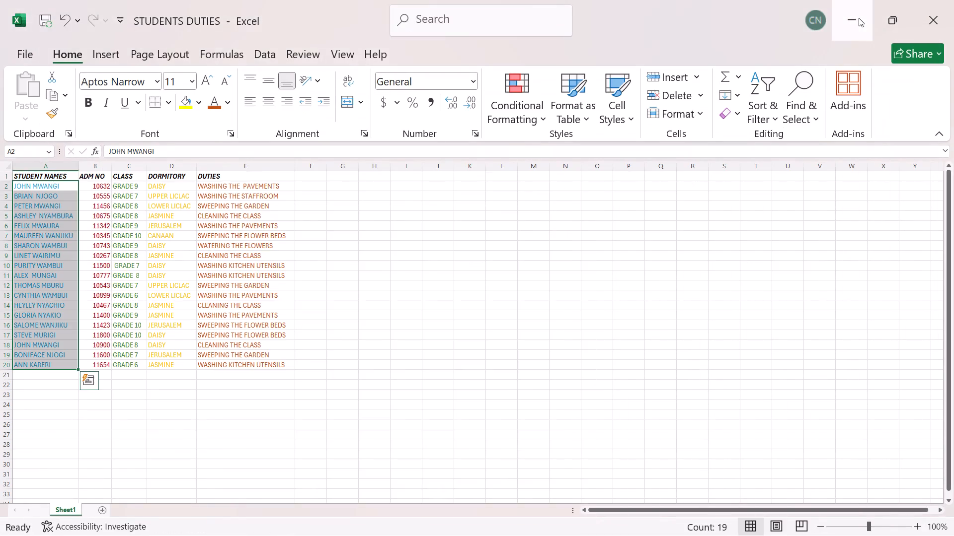